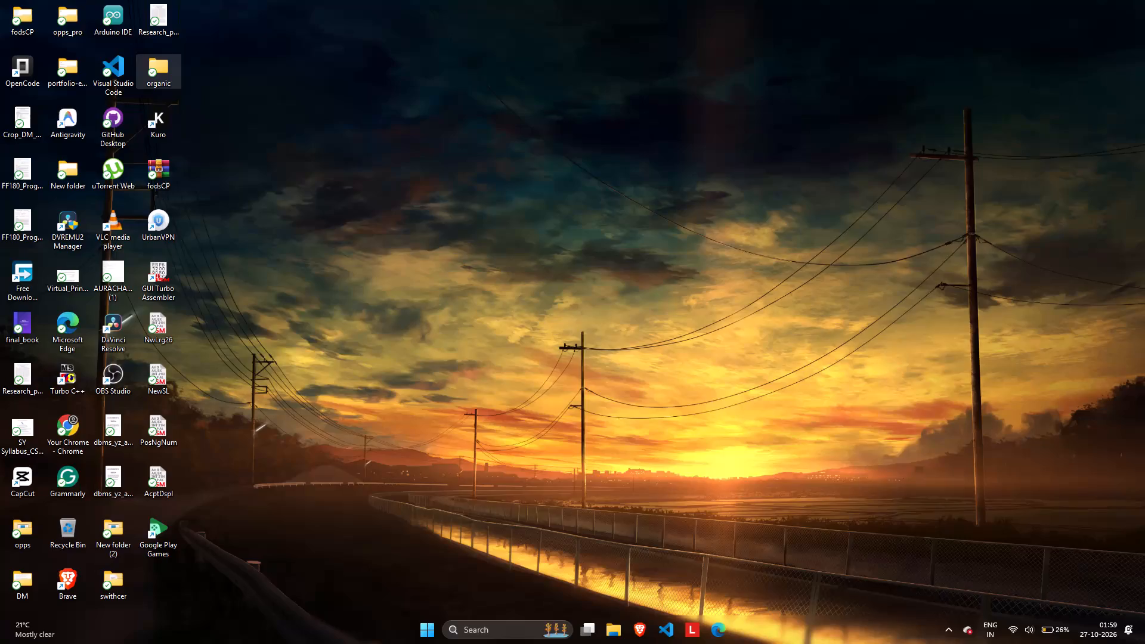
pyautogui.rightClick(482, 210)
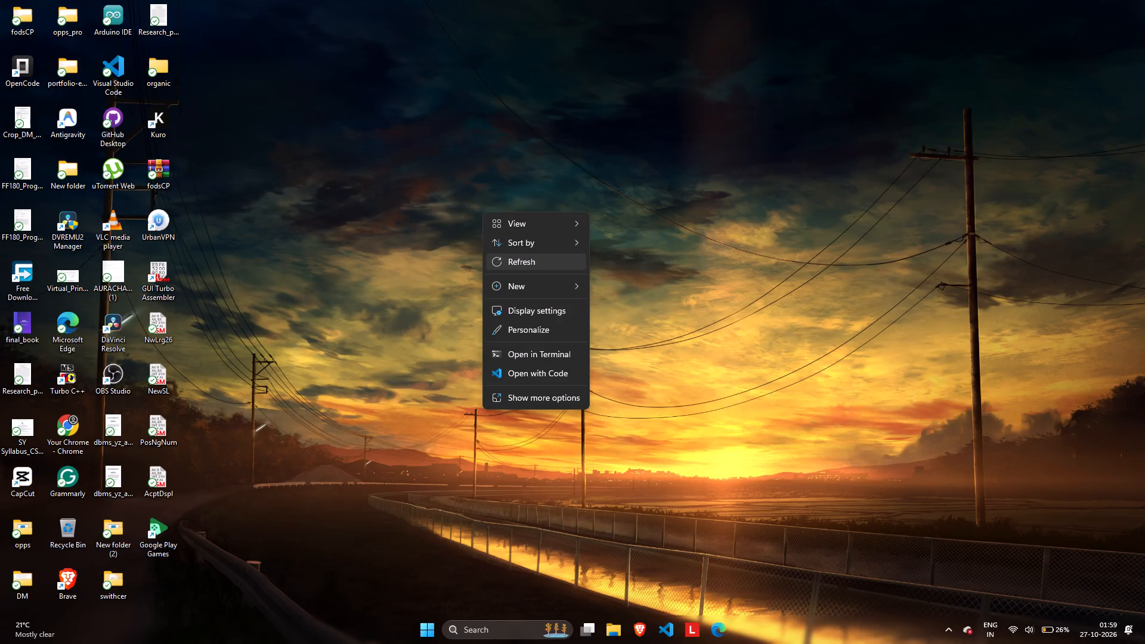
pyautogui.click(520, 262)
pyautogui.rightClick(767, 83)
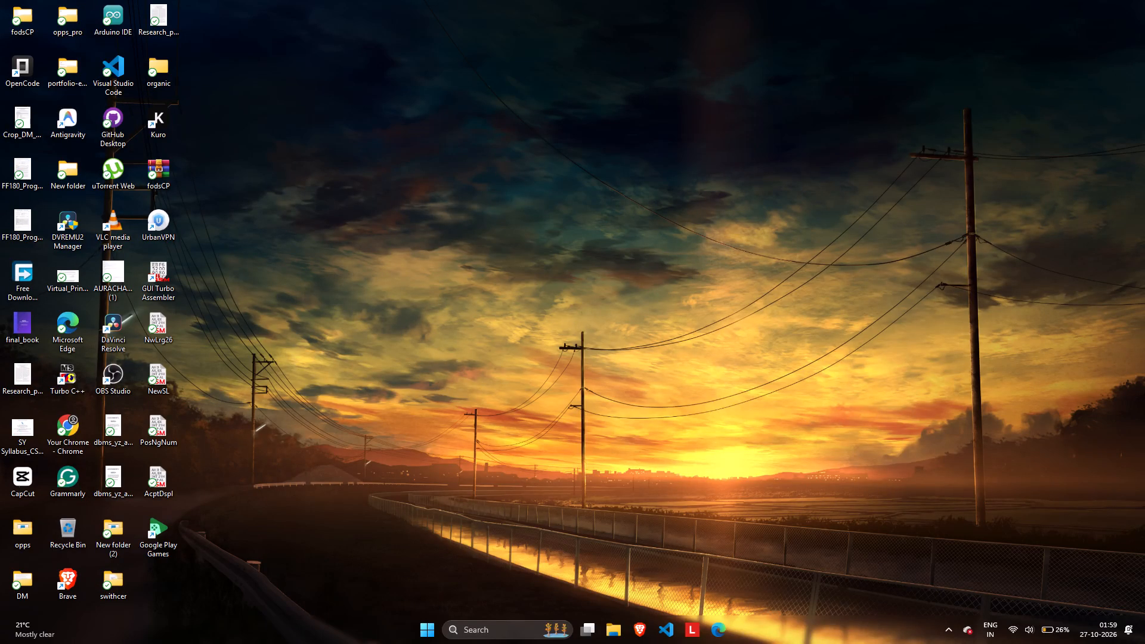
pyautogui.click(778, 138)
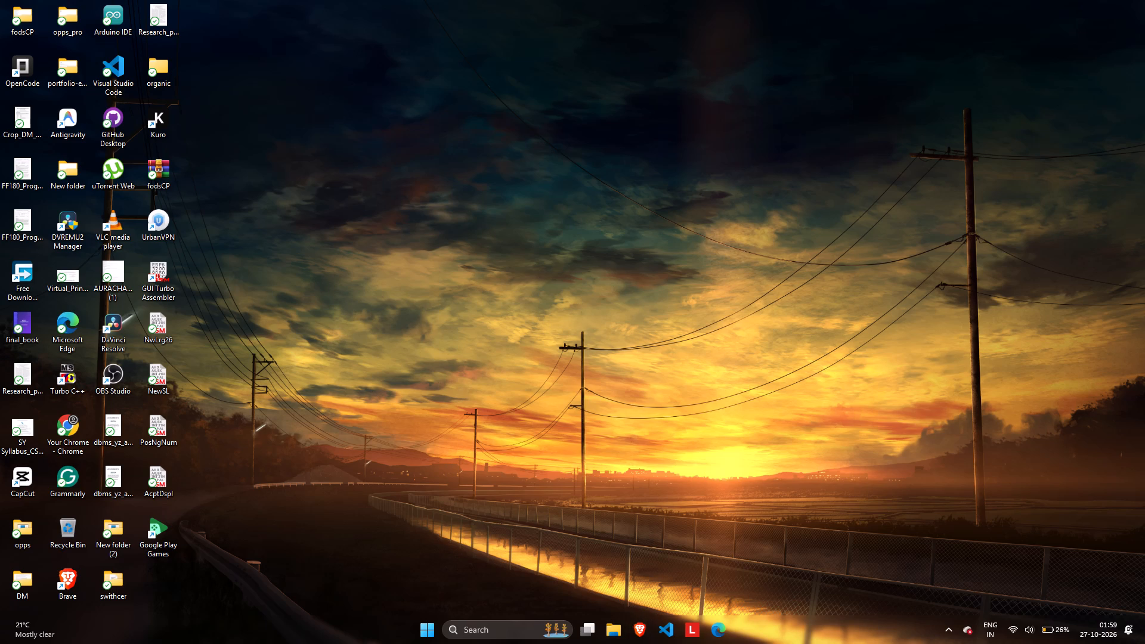
# Open Microsoft Edge and search the web for "canva".
pyautogui.doubleClick(713, 627)
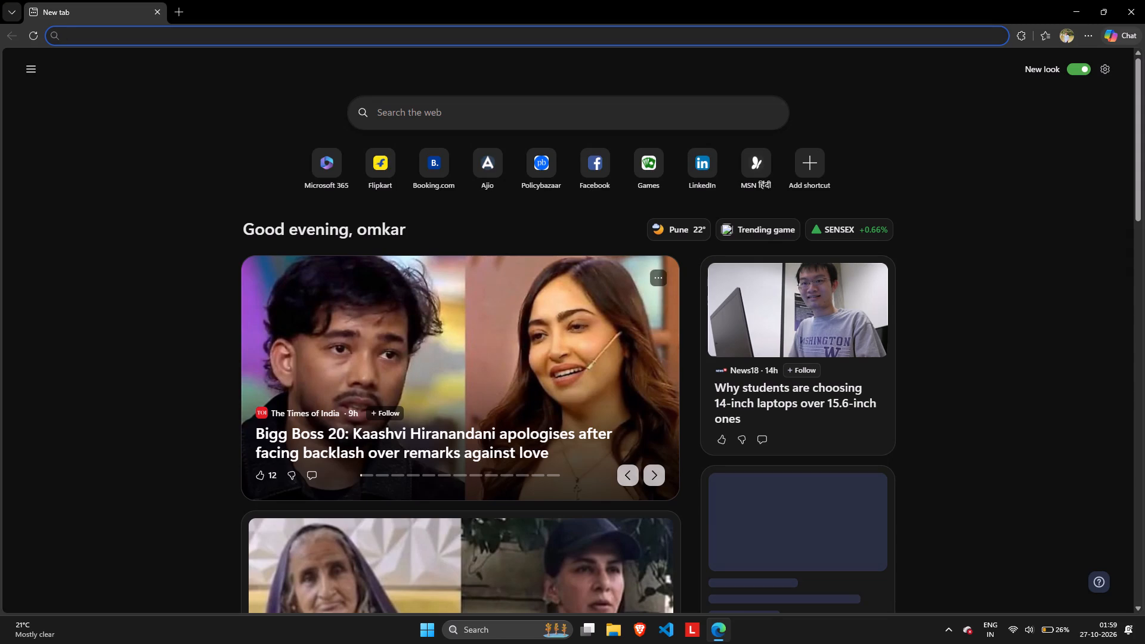
pyautogui.click(469, 125)
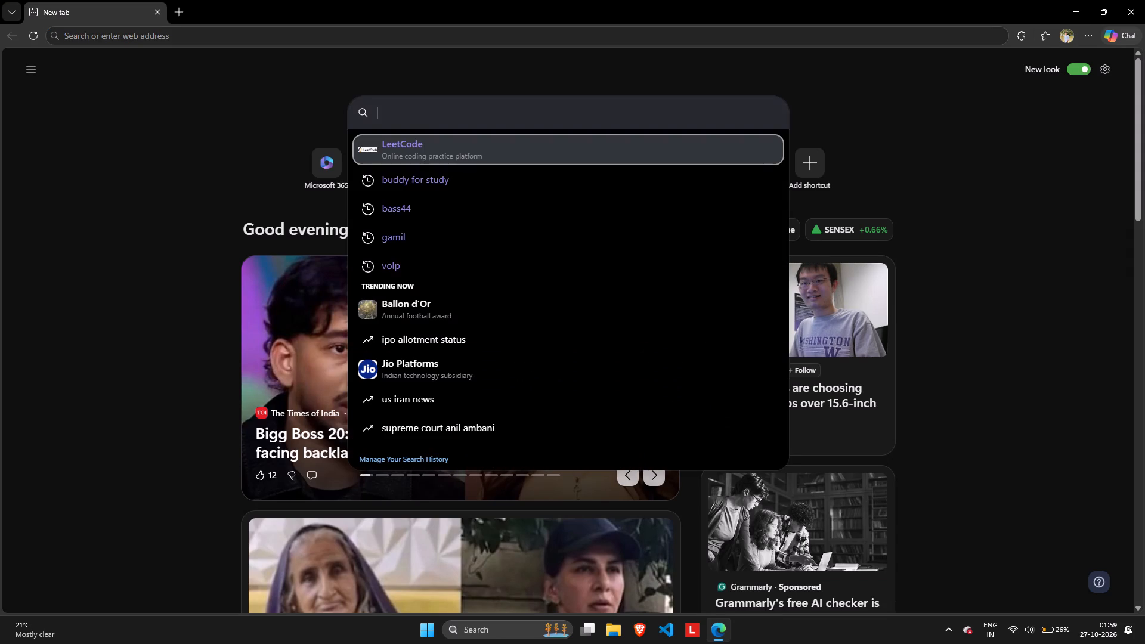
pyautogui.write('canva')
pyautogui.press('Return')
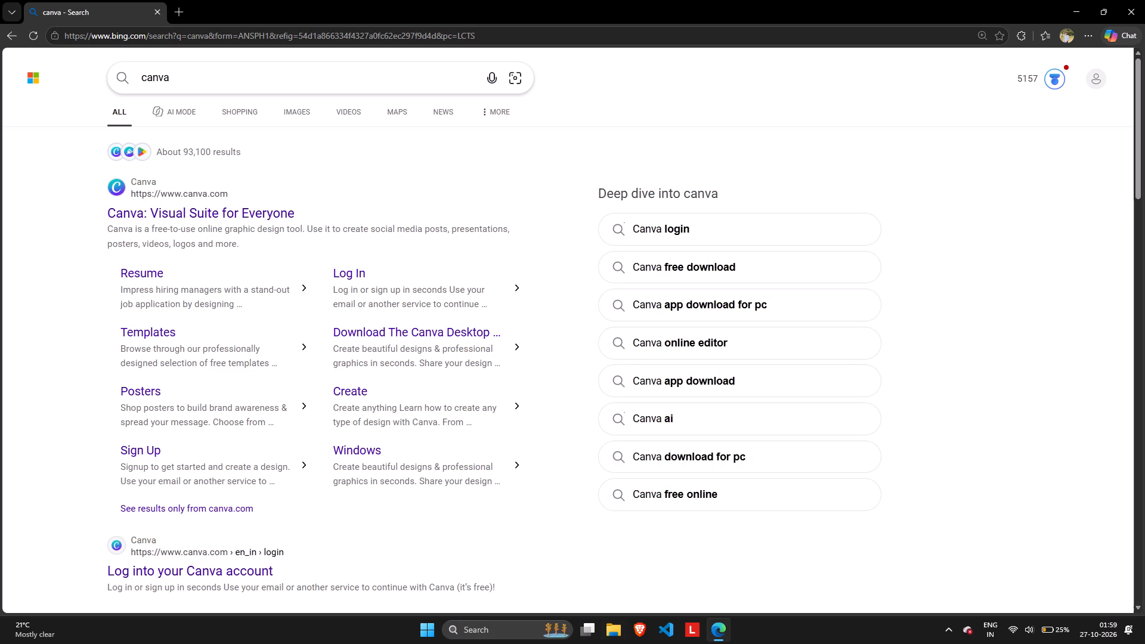
# Search the installed apps for "wh" and open WhatsApp.
pyautogui.click(438, 624)
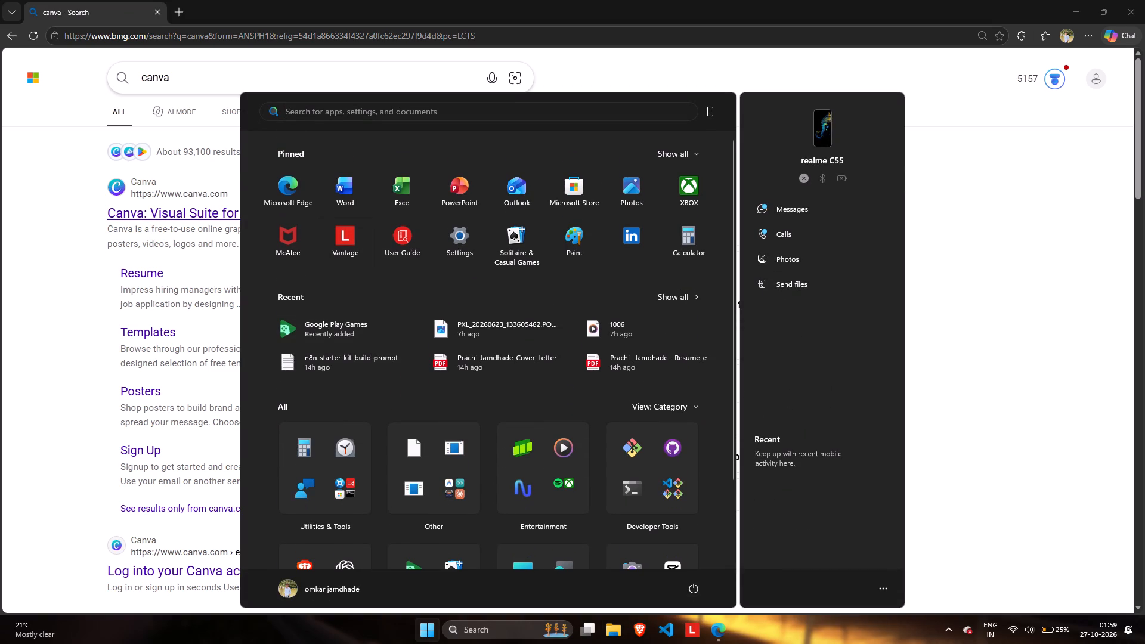
pyautogui.scroll(-6, 332, 383)
pyautogui.scroll(12, 377, 391)
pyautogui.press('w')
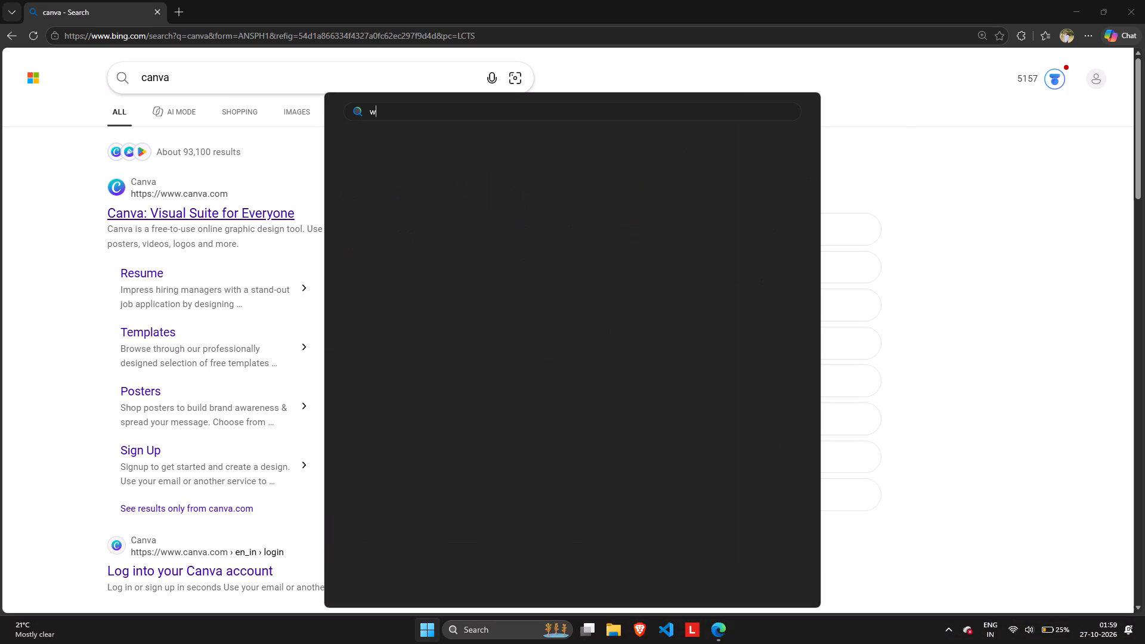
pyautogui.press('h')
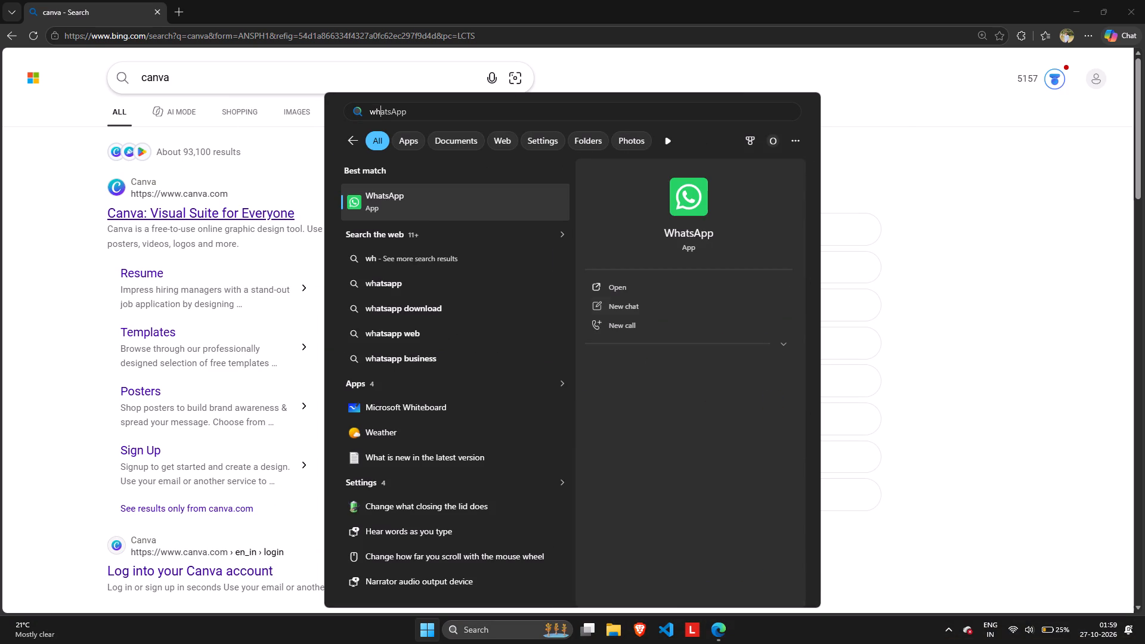
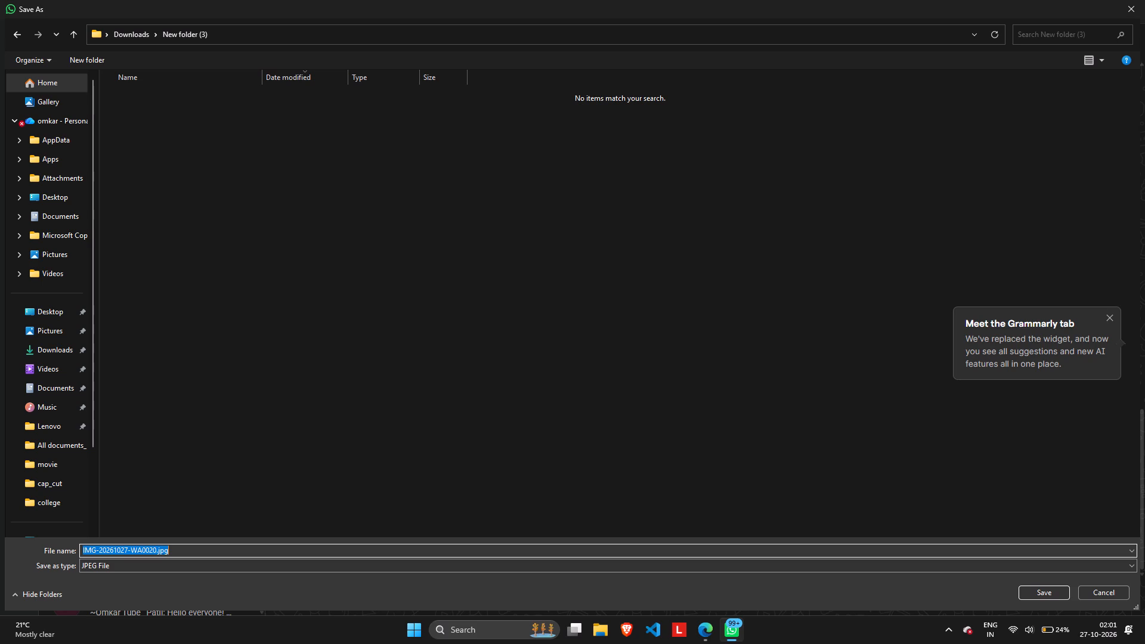
# Enter "poster" as the file name for the JPEG image being saved from WhatsApp.
pyautogui.write('poster')
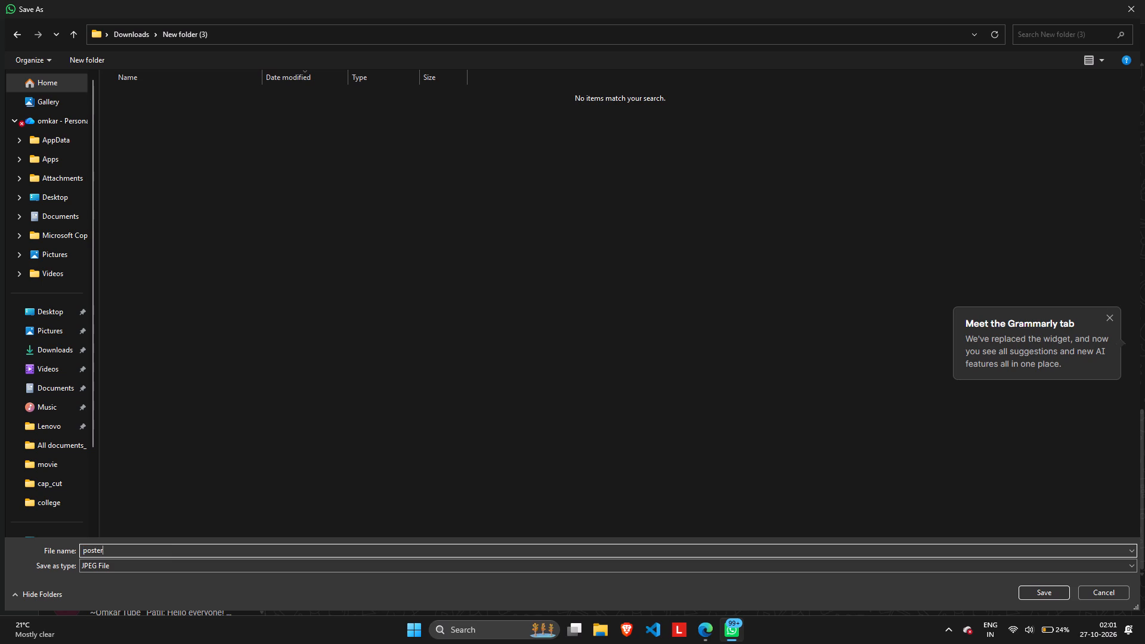
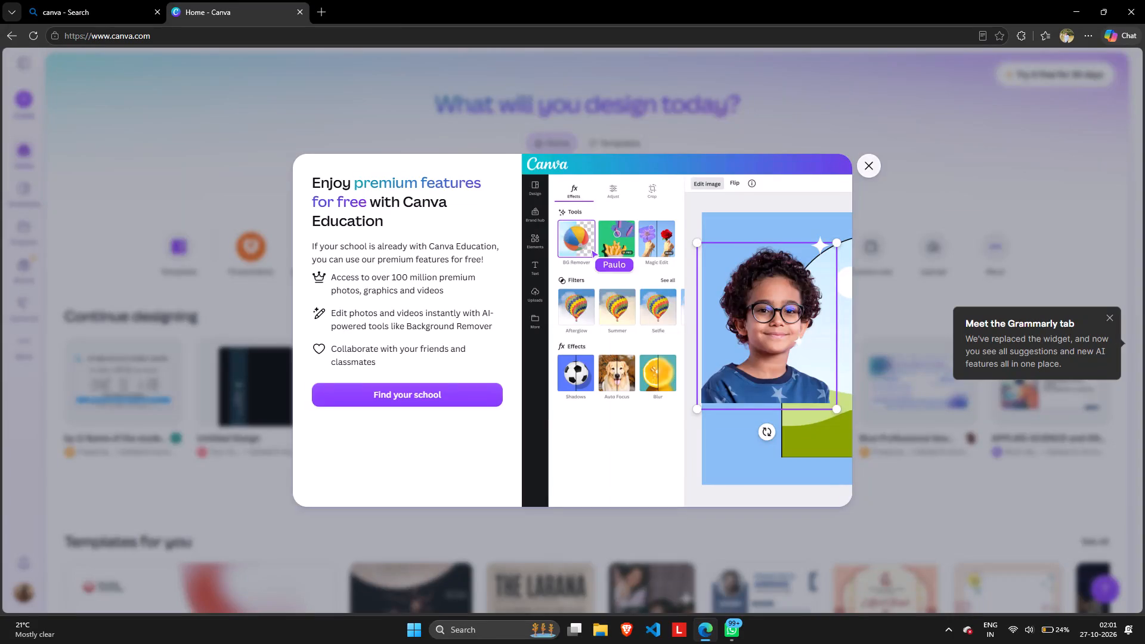
# Dismiss the Canva Education promotion covering the home page.
pyautogui.click(873, 156)
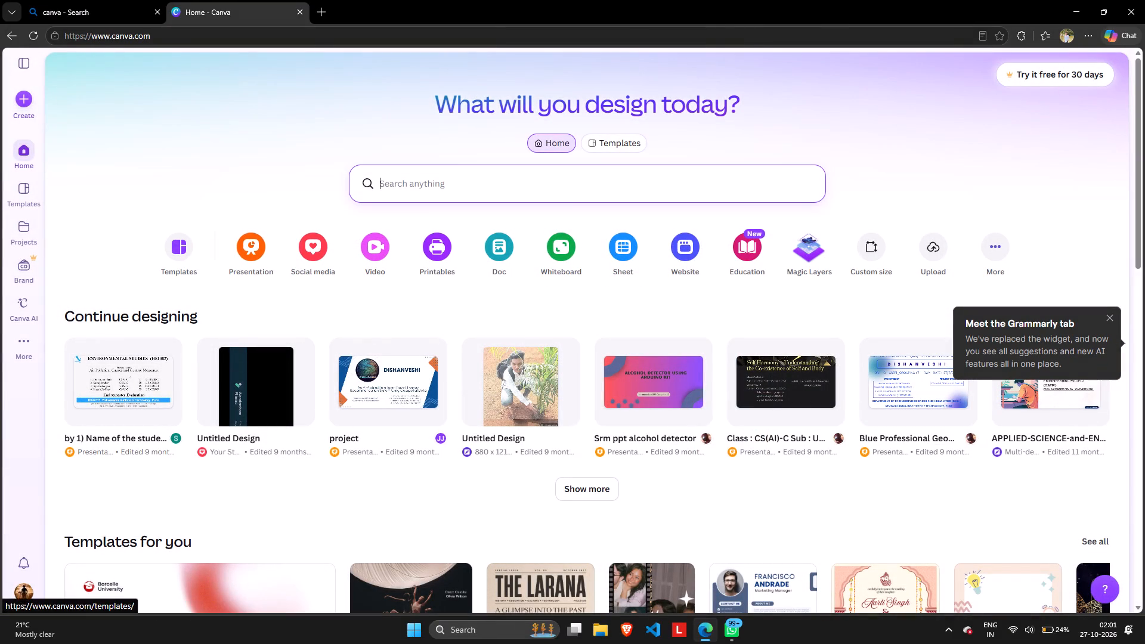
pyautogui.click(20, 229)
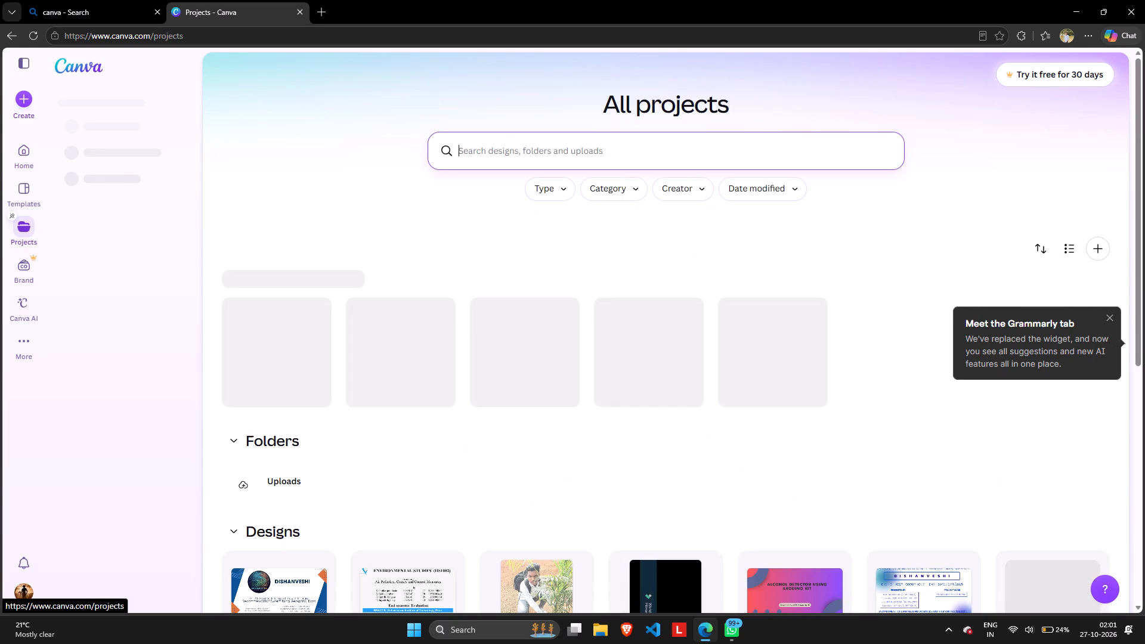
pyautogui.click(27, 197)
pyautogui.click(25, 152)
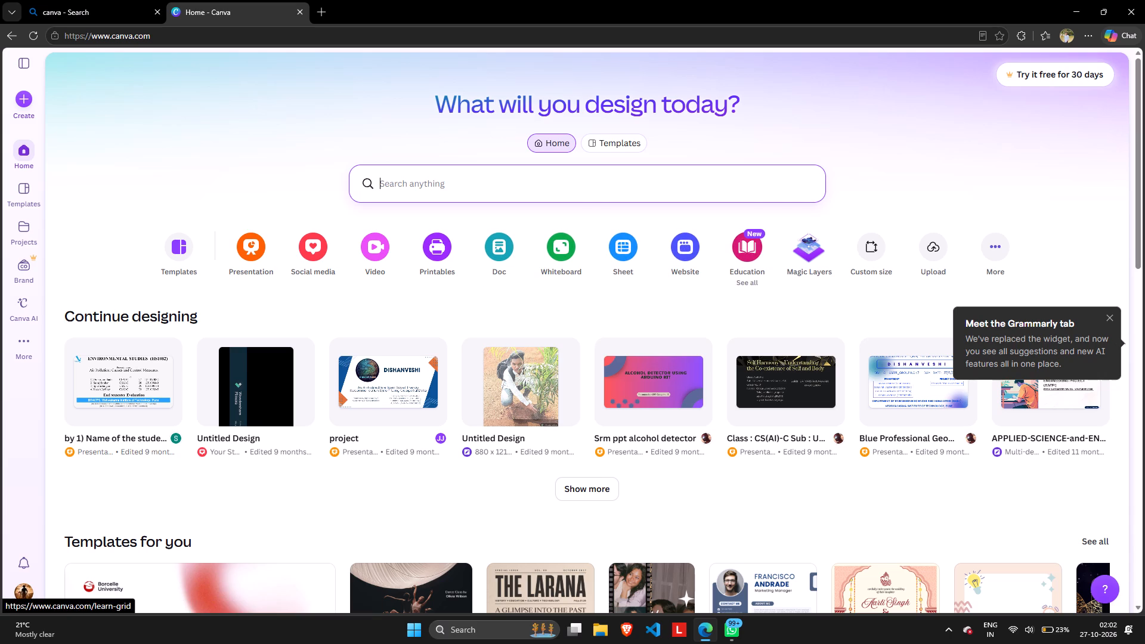
# Search the design types for "pos" and create a blank Poster (A2, Portrait) design.
pyautogui.click(993, 243)
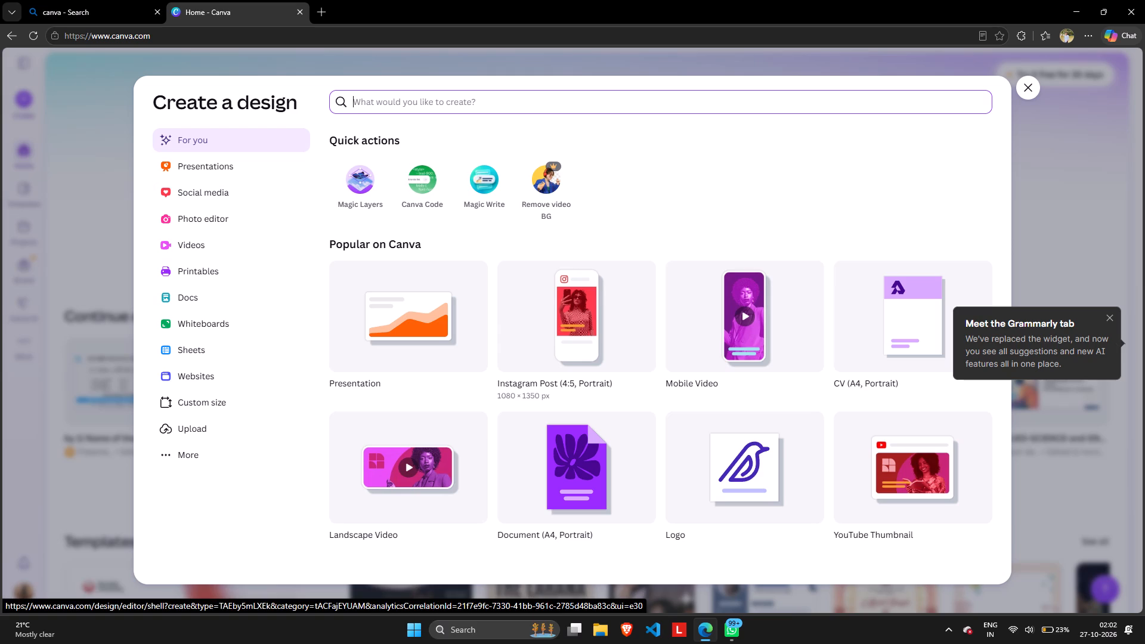
pyautogui.write('pos')
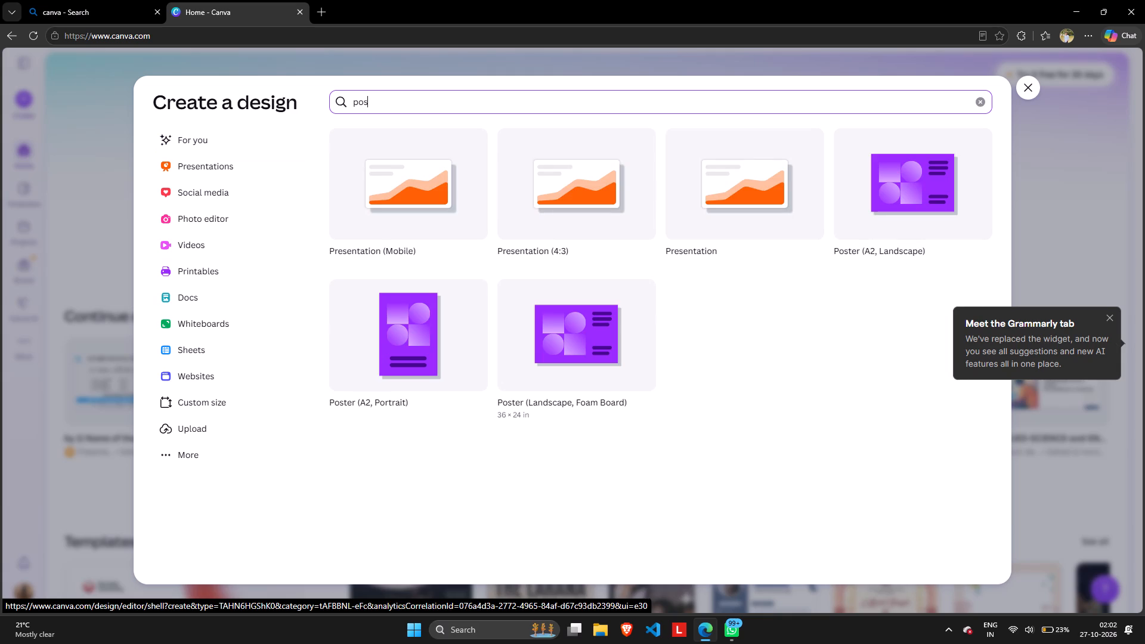
pyautogui.doubleClick(389, 347)
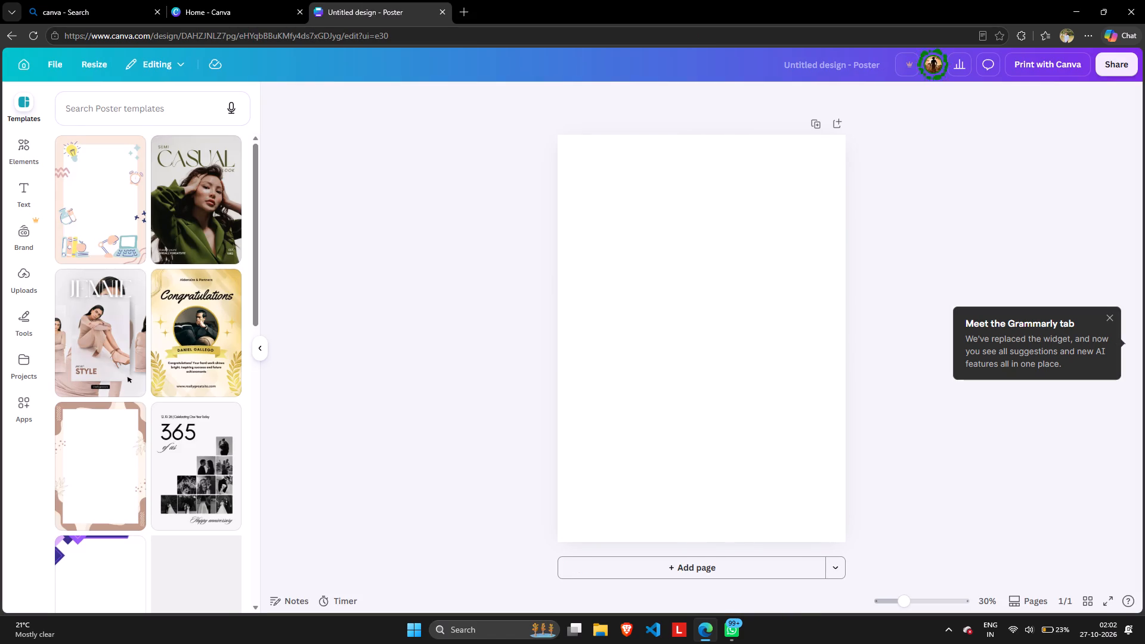
# Open the file chooser for uploading an image to the new poster design.
pyautogui.click(18, 282)
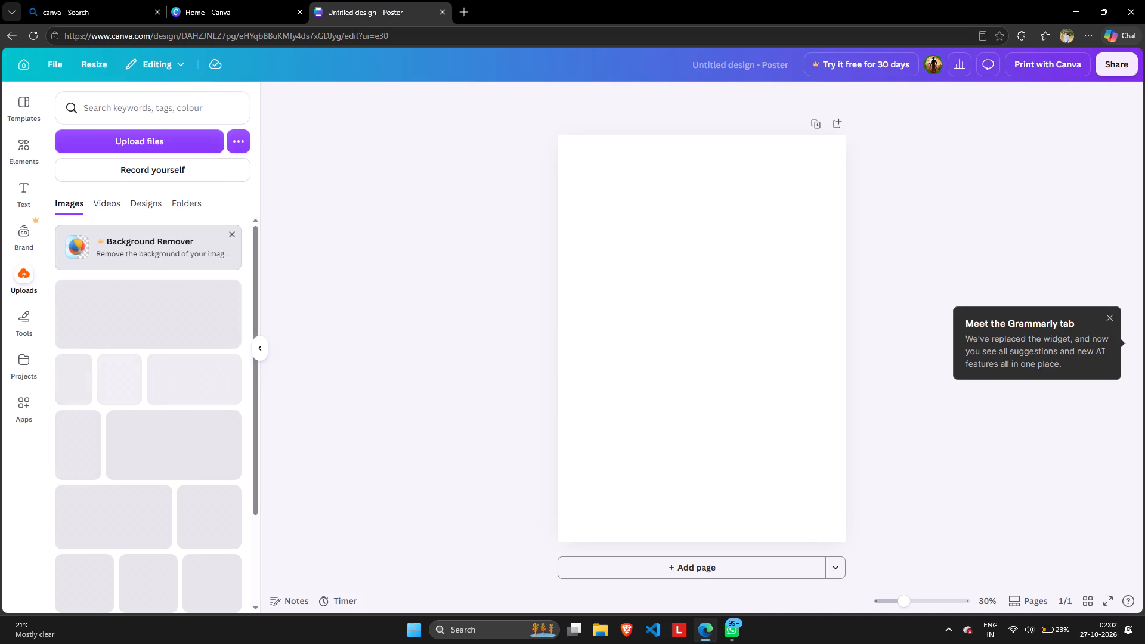
pyautogui.click(140, 144)
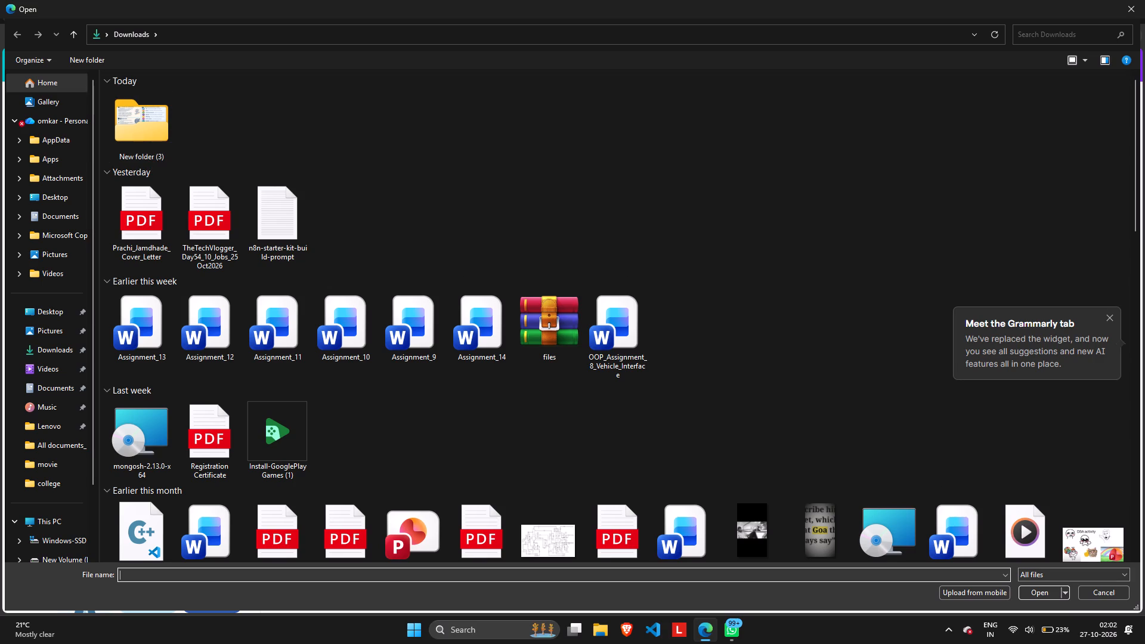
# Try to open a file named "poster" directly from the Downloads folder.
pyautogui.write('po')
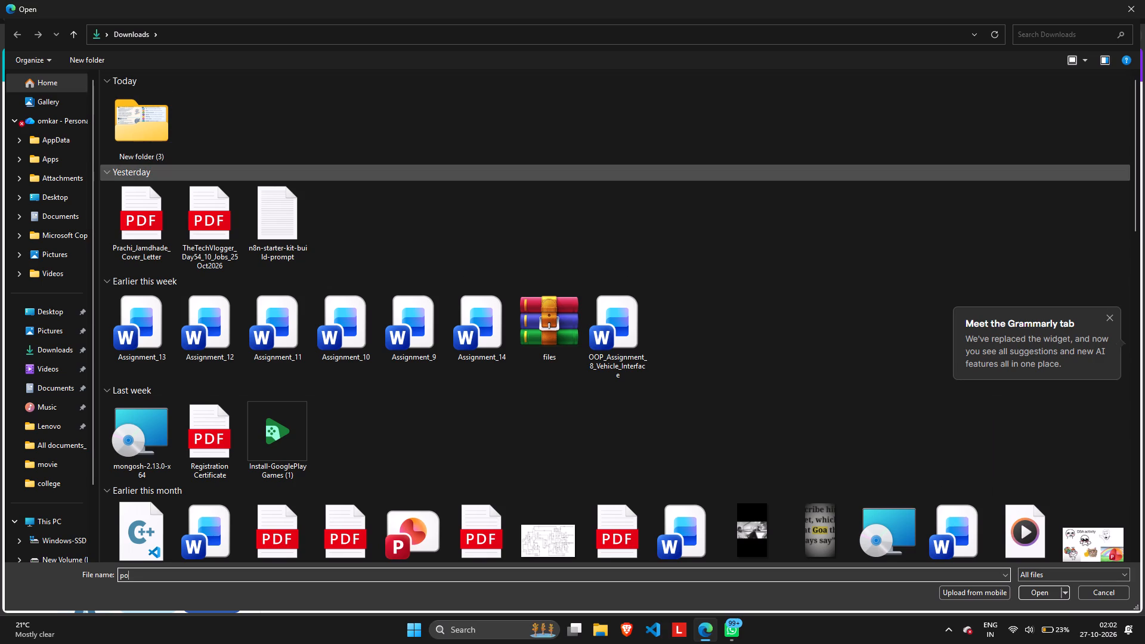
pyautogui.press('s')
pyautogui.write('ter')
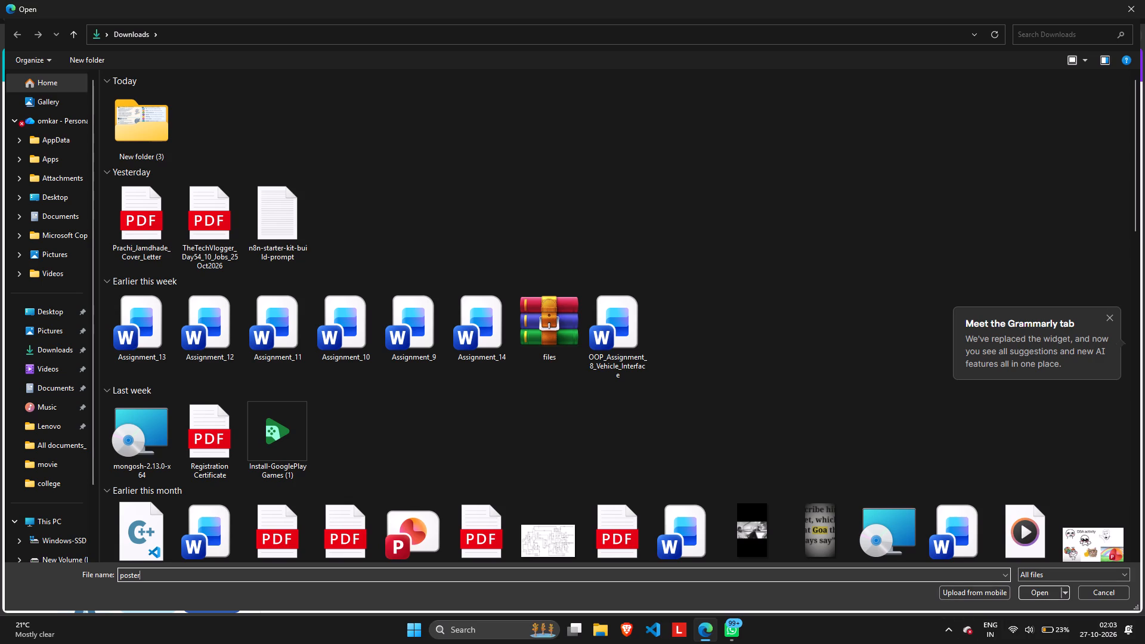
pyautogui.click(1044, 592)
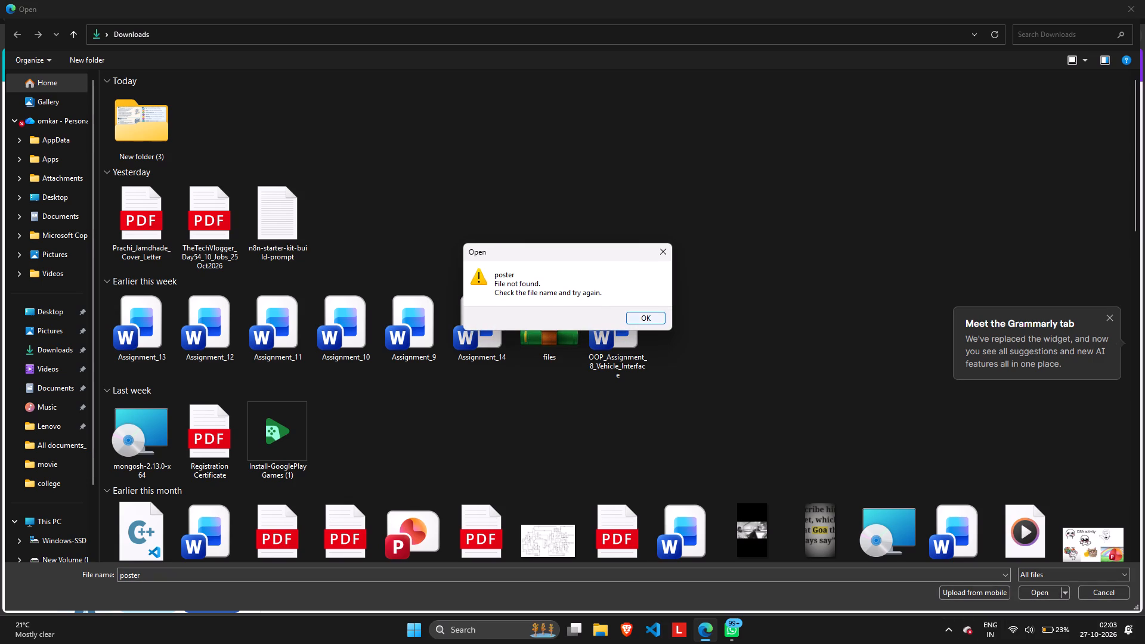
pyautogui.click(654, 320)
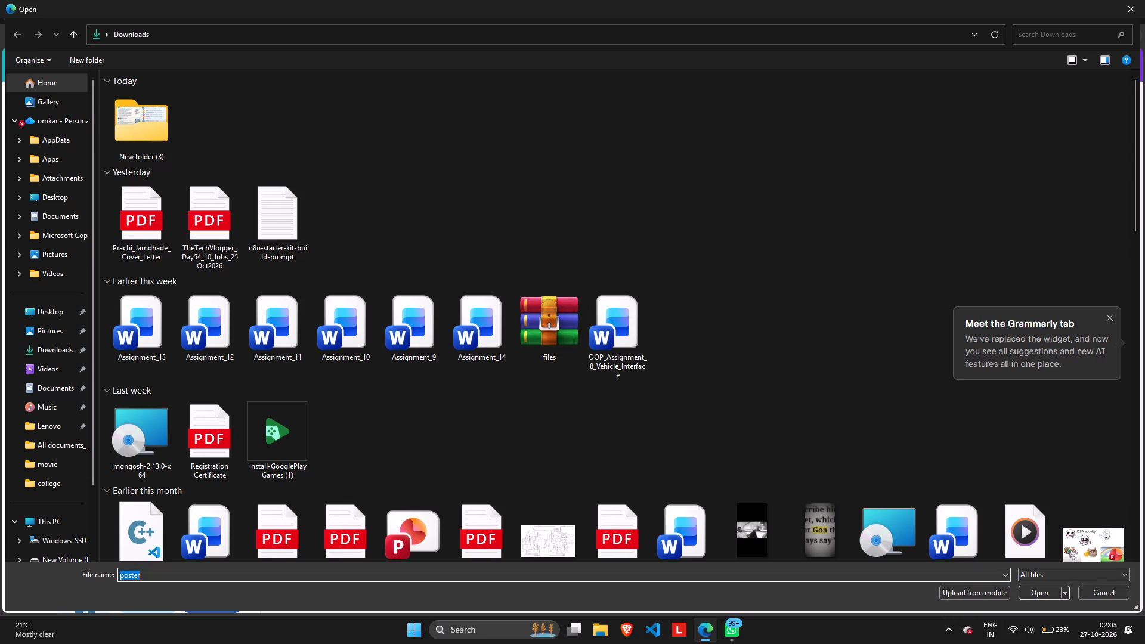
# Look through the Downloads folder for the saved poster image and dismiss the Grammarly tip.
pyautogui.scroll(-3, 437, 420)
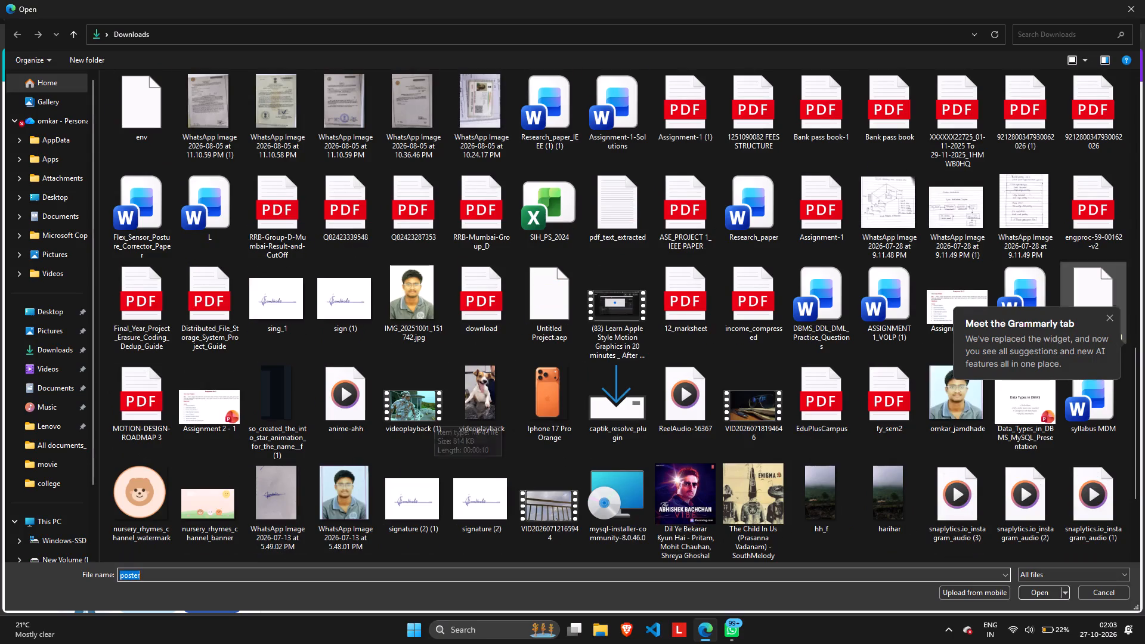
pyautogui.click(1109, 323)
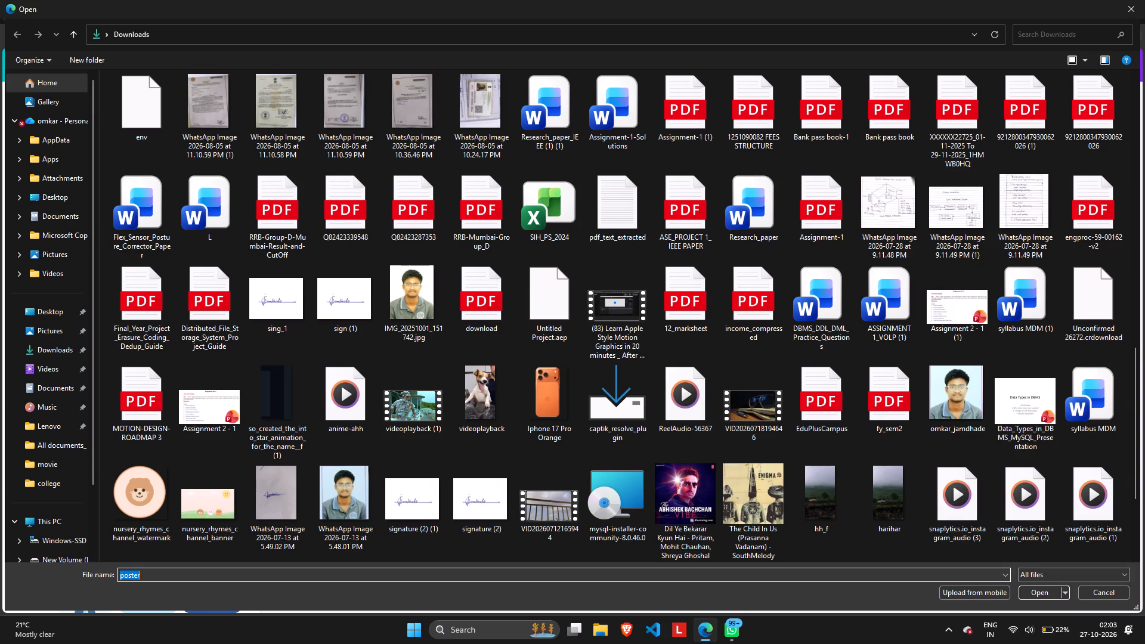
pyautogui.scroll(-2, 859, 414)
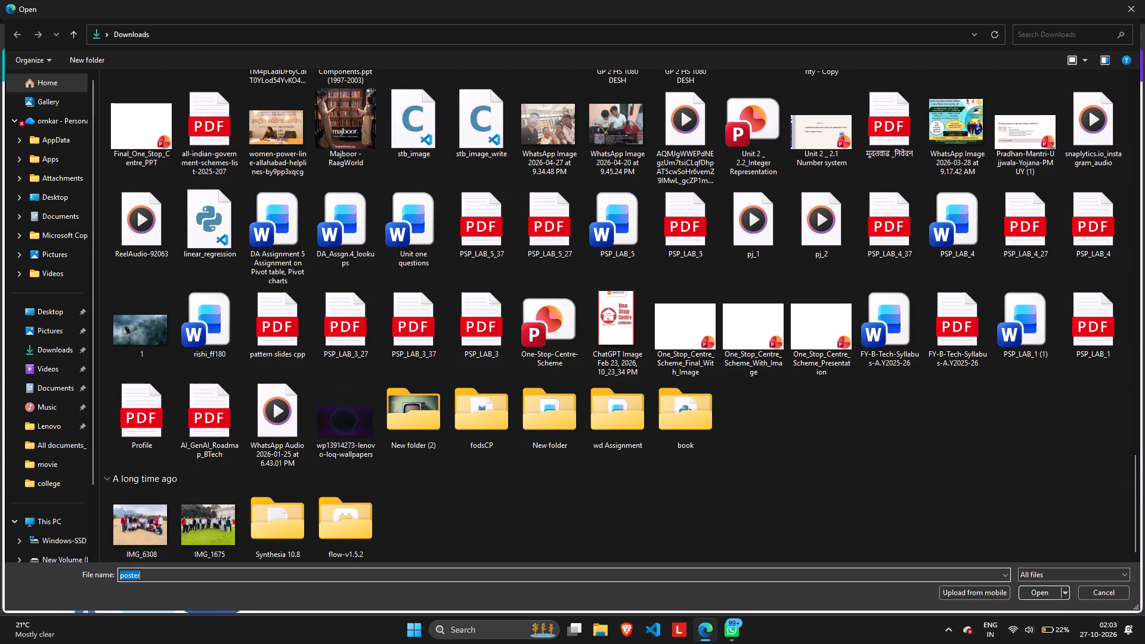
pyautogui.scroll(-4, 859, 414)
pyautogui.scroll(1, 859, 414)
pyautogui.scroll(-1, 859, 414)
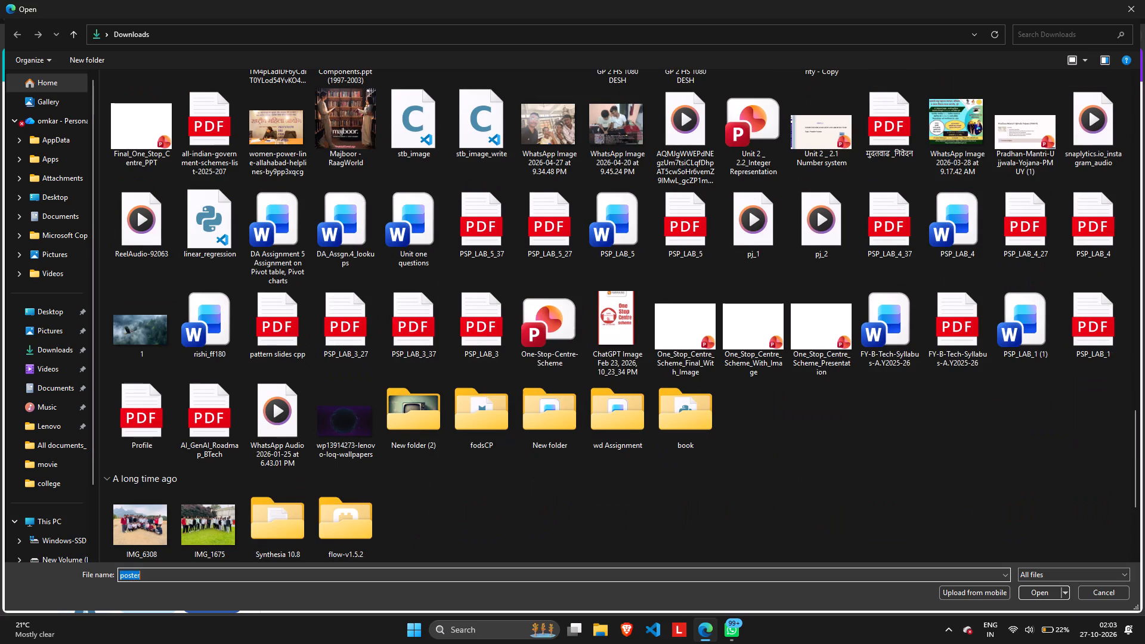
pyautogui.scroll(1, 859, 414)
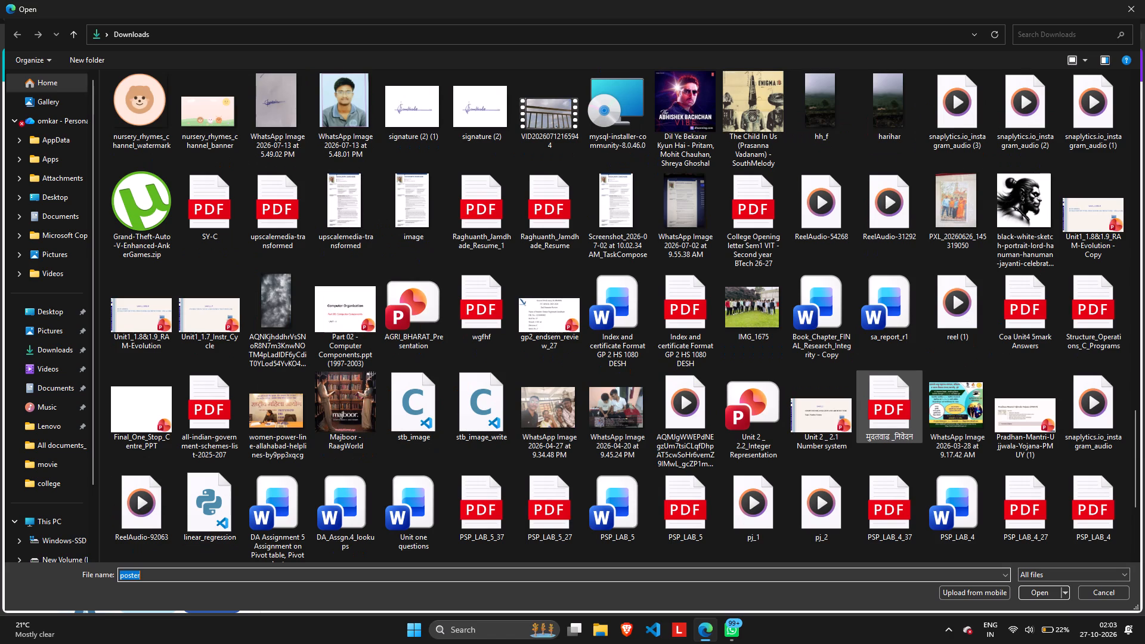
pyautogui.scroll(1, 859, 414)
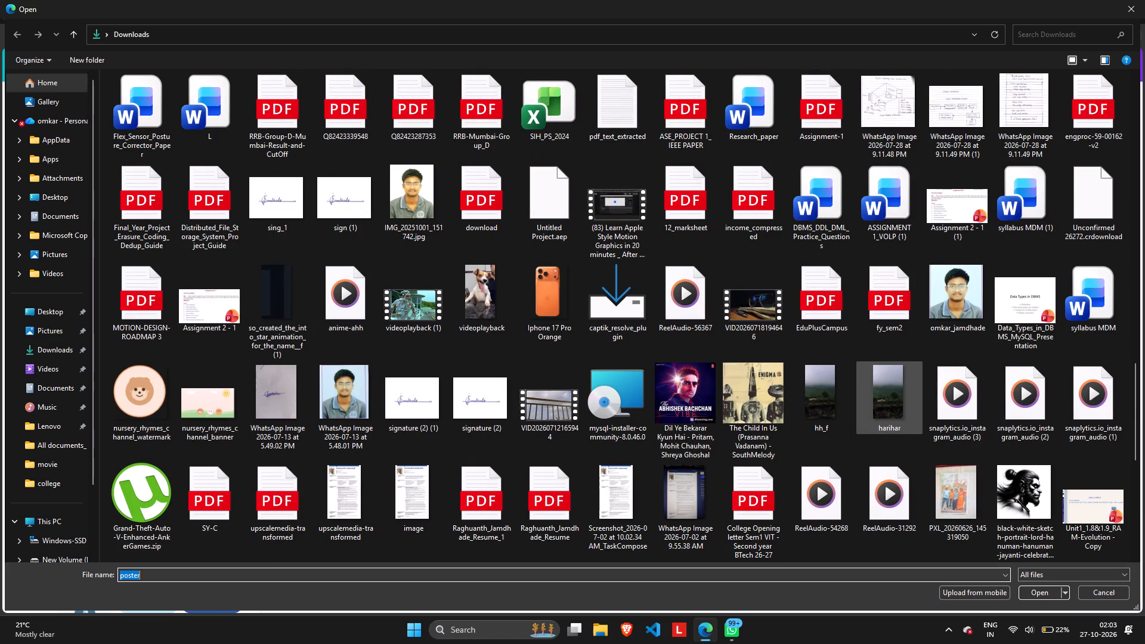
pyautogui.scroll(1, 859, 414)
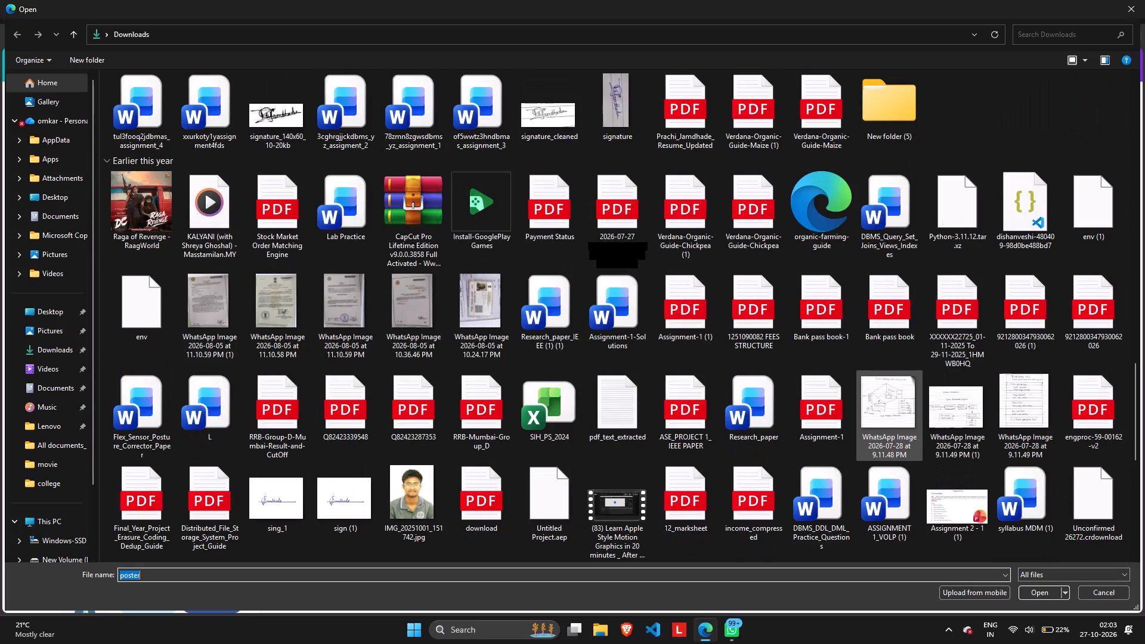
pyautogui.scroll(1, 859, 414)
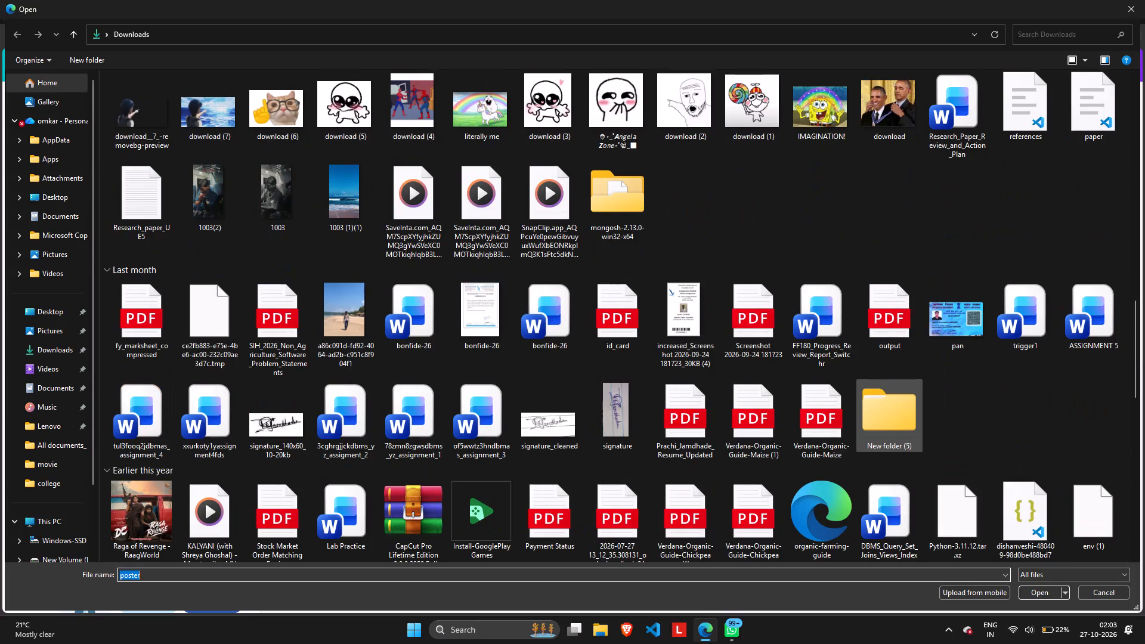
pyautogui.scroll(1, 859, 414)
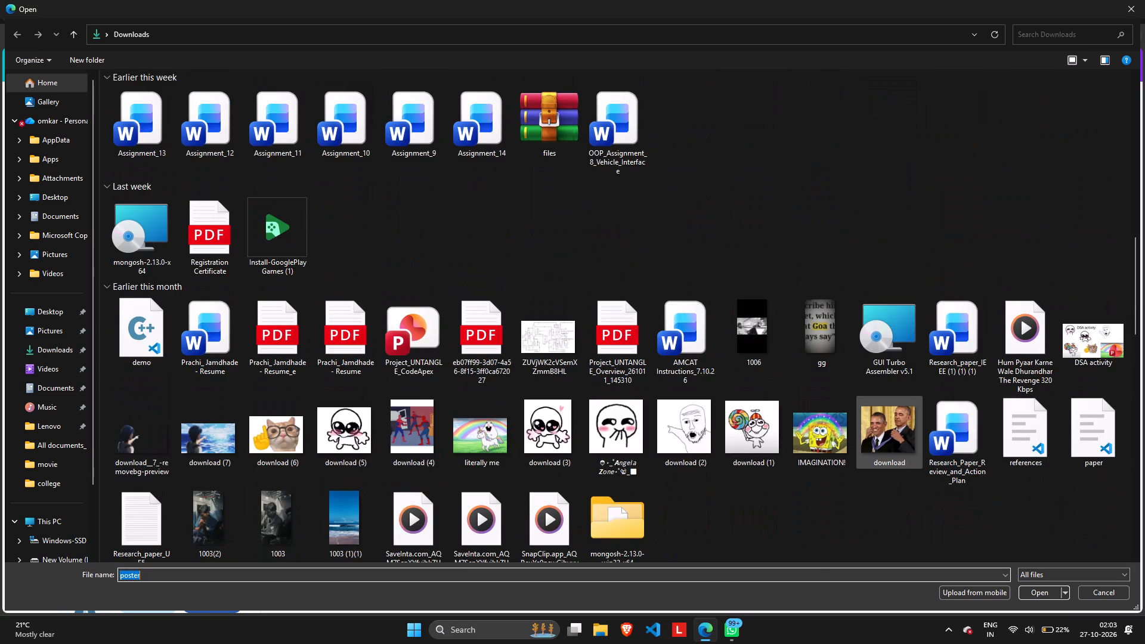
pyautogui.scroll(2, 859, 414)
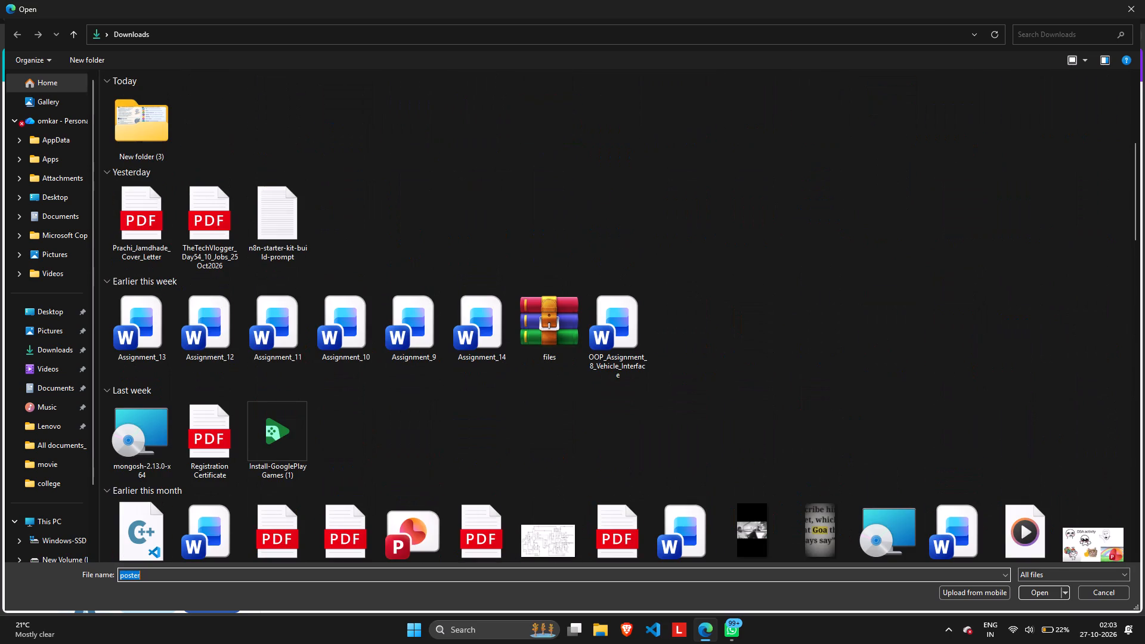
pyautogui.scroll(1, 859, 414)
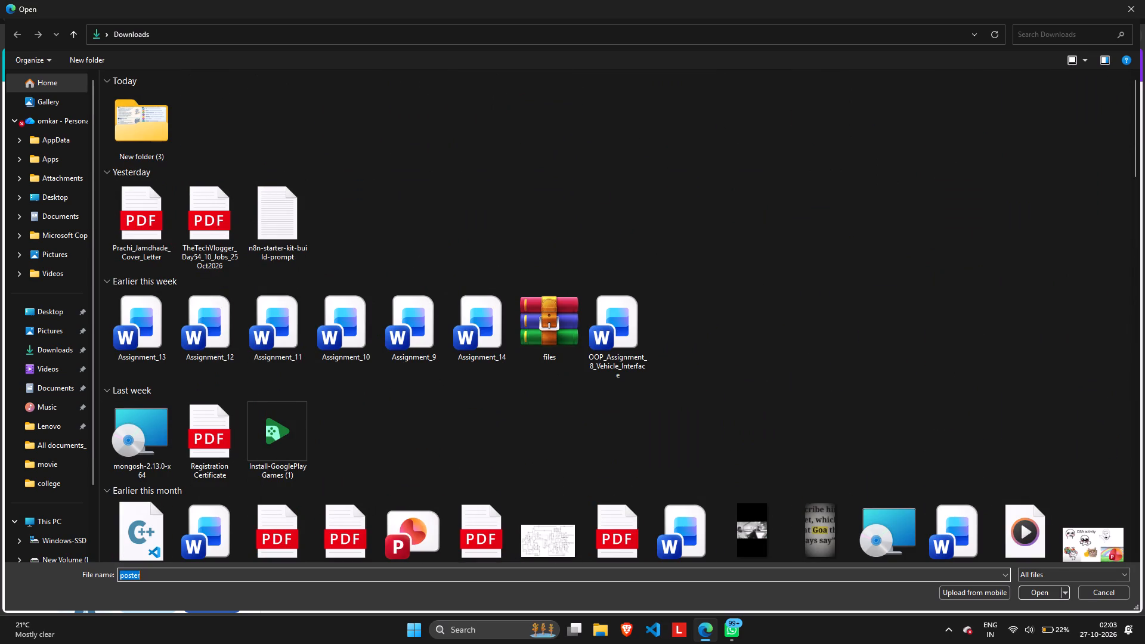
# Upload the "poster" JPEG file from New folder (3) in Downloads.
pyautogui.doubleClick(126, 129)
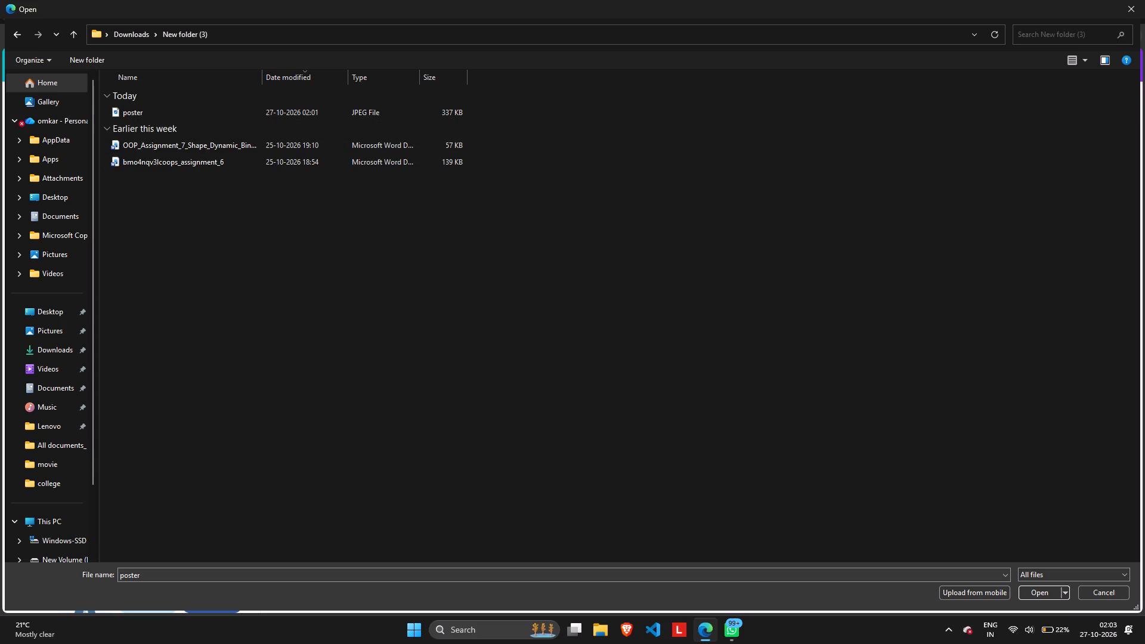
pyautogui.doubleClick(151, 113)
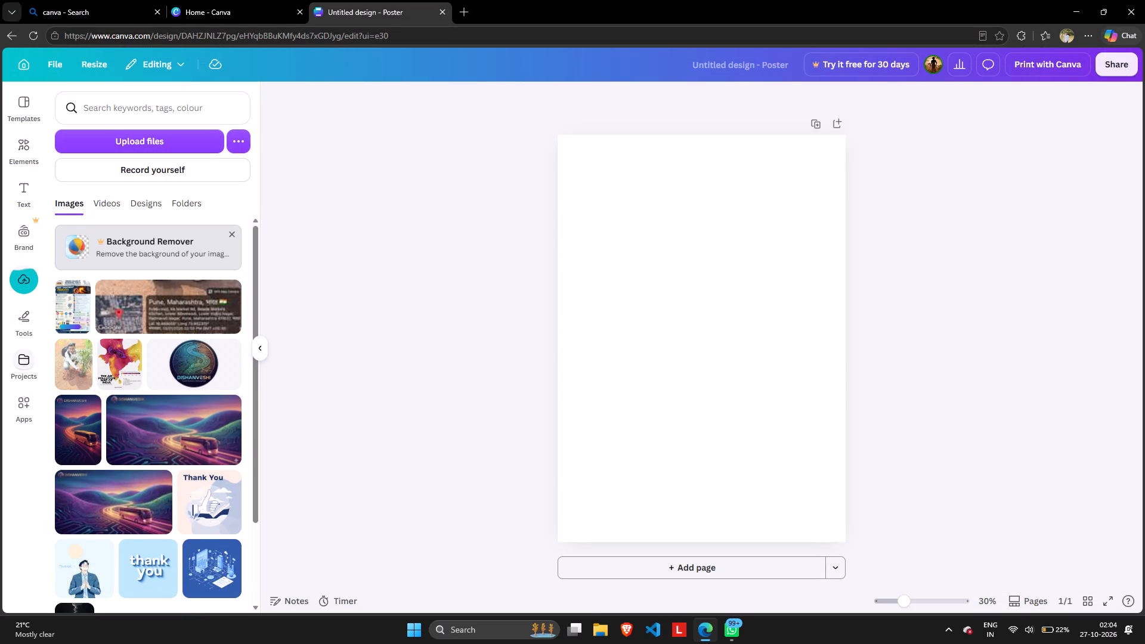
# Place the uploaded Heat Treatment Process poster image on the blank page and enlarge it proportionally to about 35 cm wide.
pyautogui.click(85, 292)
pyautogui.moveTo(78, 309); pyautogui.dragTo(670, 239)
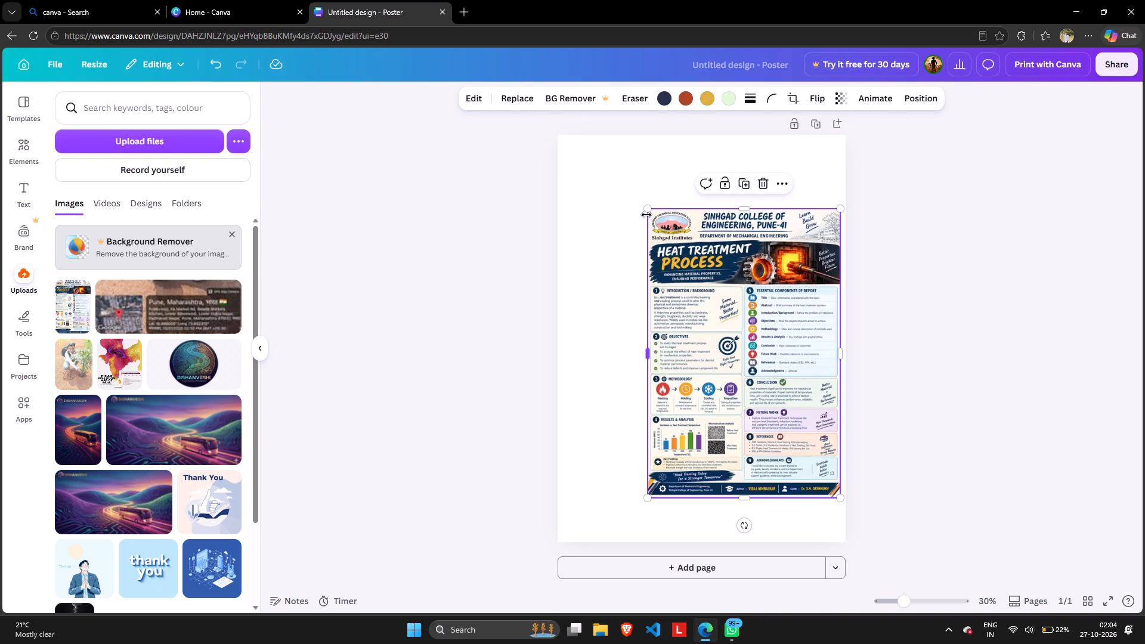
pyautogui.moveTo(646, 209); pyautogui.dragTo(503, 185)
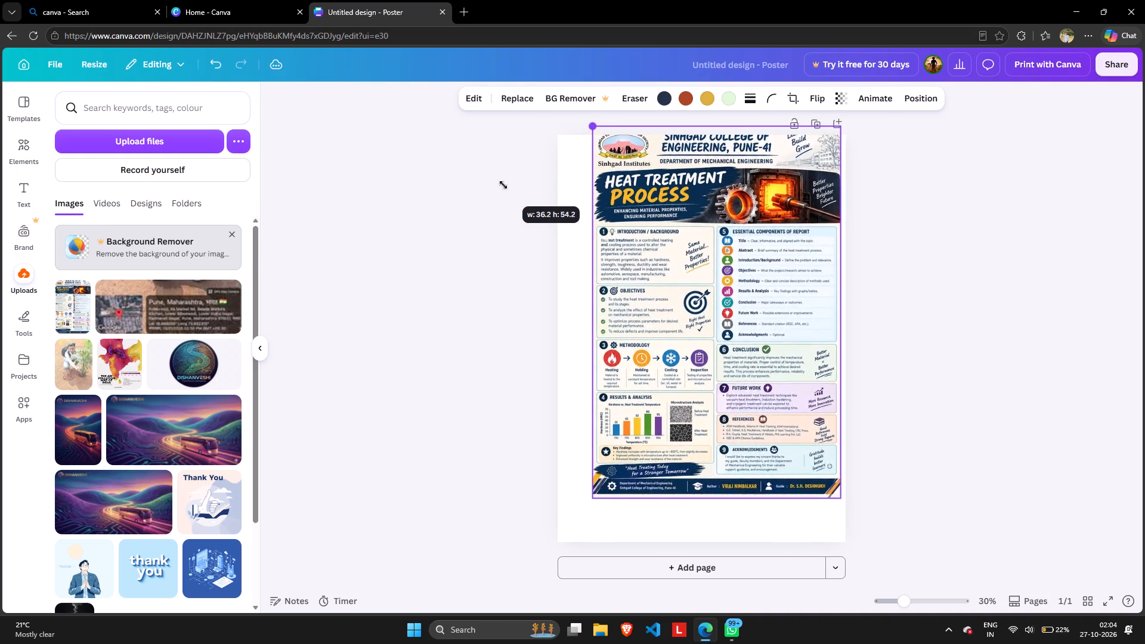
pyautogui.moveTo(503, 185); pyautogui.dragTo(500, 207)
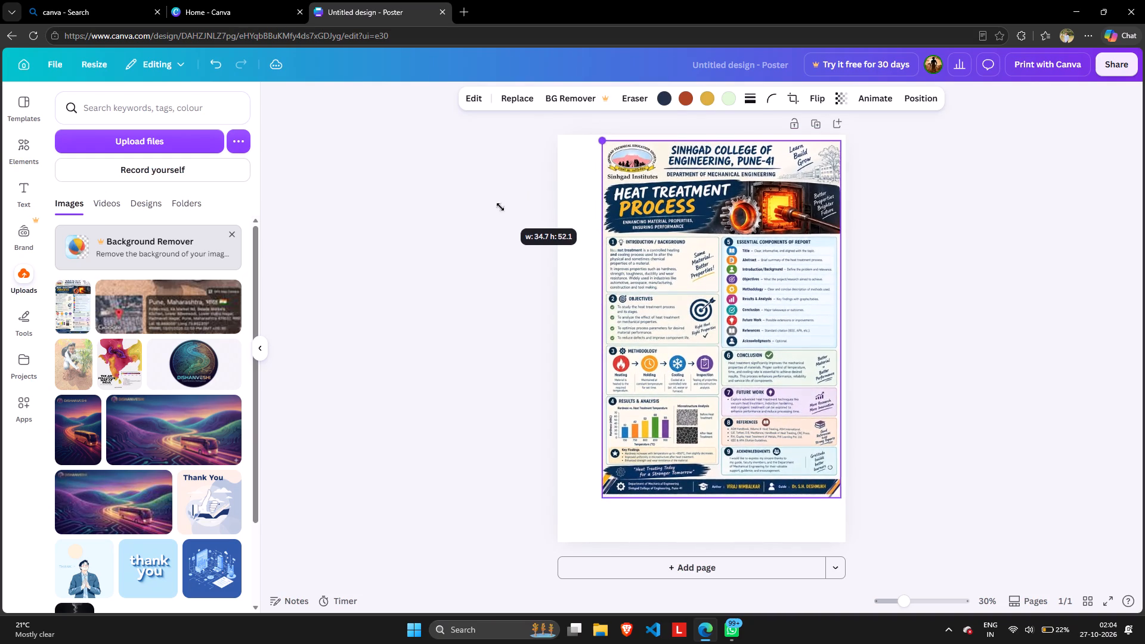
pyautogui.moveTo(500, 207); pyautogui.dragTo(487, 210)
# Centre the poster image horizontally on the page and extend its bottom edge to just above the page's lower edge.
pyautogui.moveTo(716, 286); pyautogui.dragTo(694, 296)
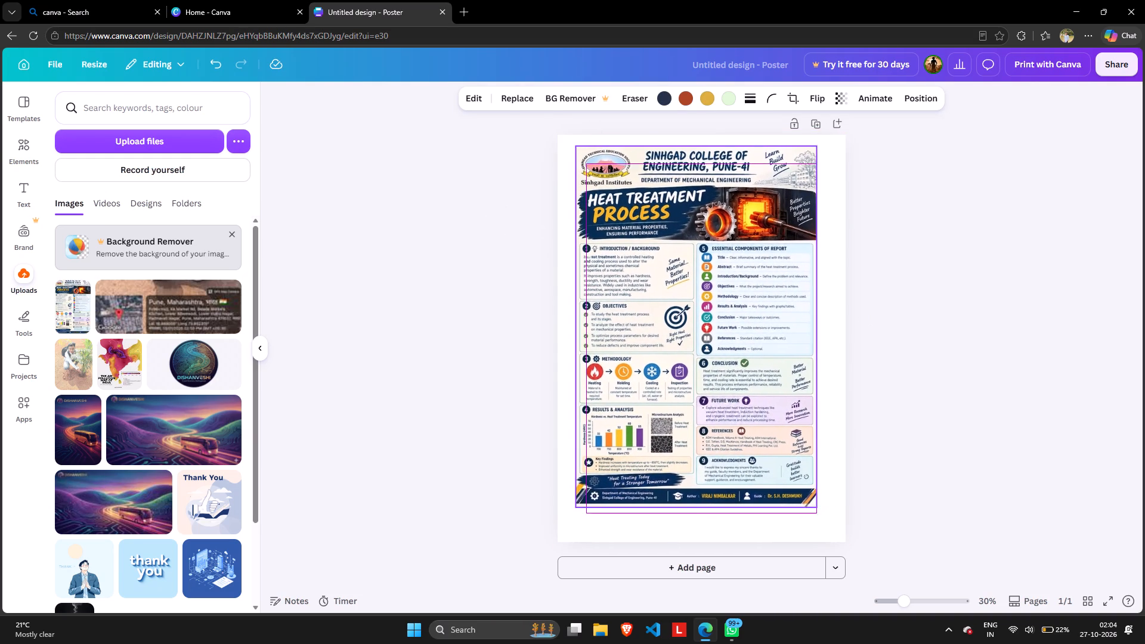
pyautogui.moveTo(694, 296); pyautogui.dragTo(692, 299)
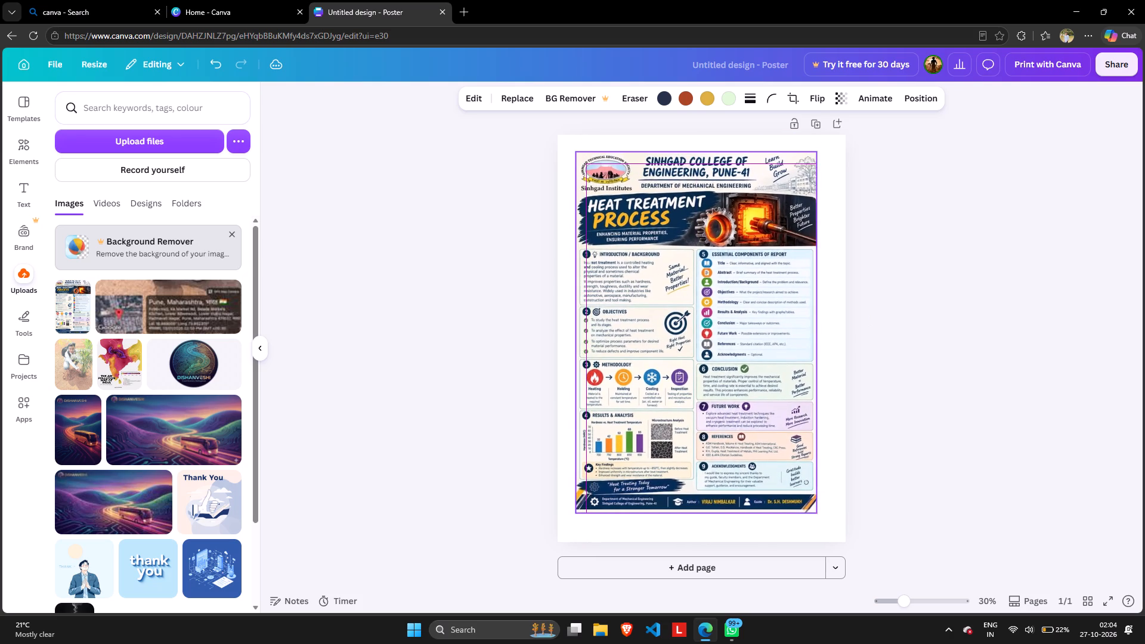
pyautogui.moveTo(692, 299); pyautogui.dragTo(693, 308)
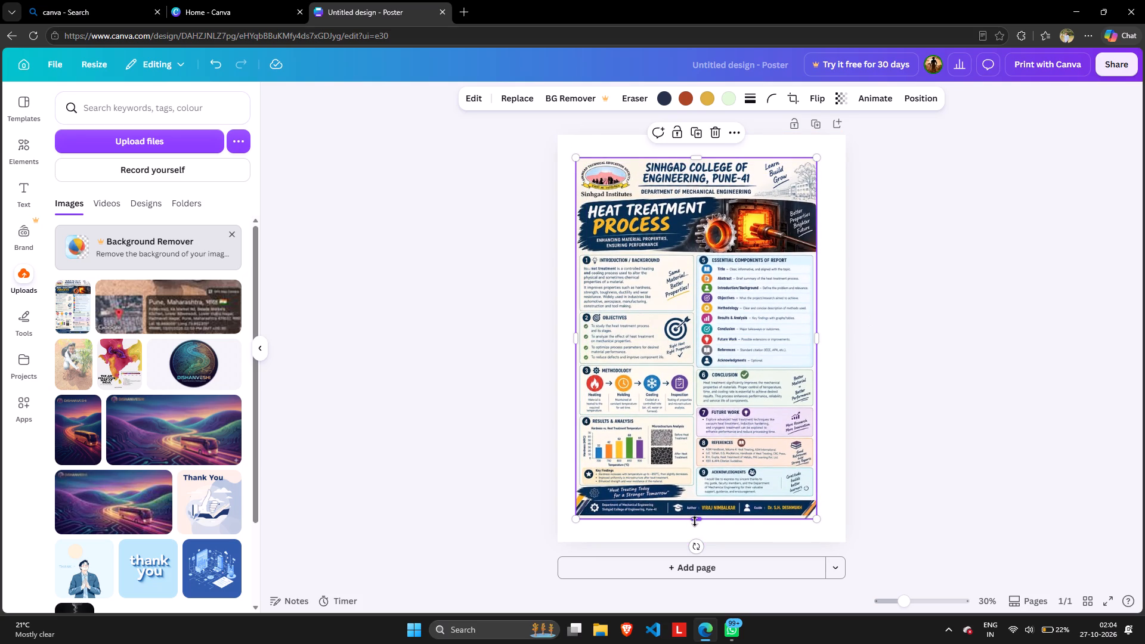
pyautogui.moveTo(695, 521); pyautogui.dragTo(703, 534)
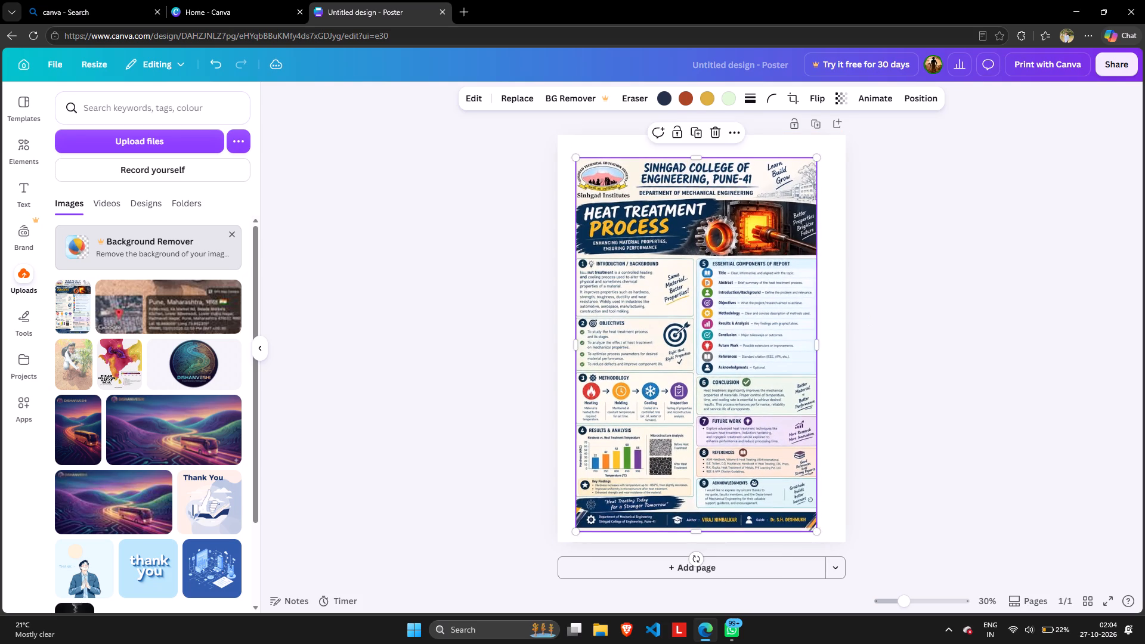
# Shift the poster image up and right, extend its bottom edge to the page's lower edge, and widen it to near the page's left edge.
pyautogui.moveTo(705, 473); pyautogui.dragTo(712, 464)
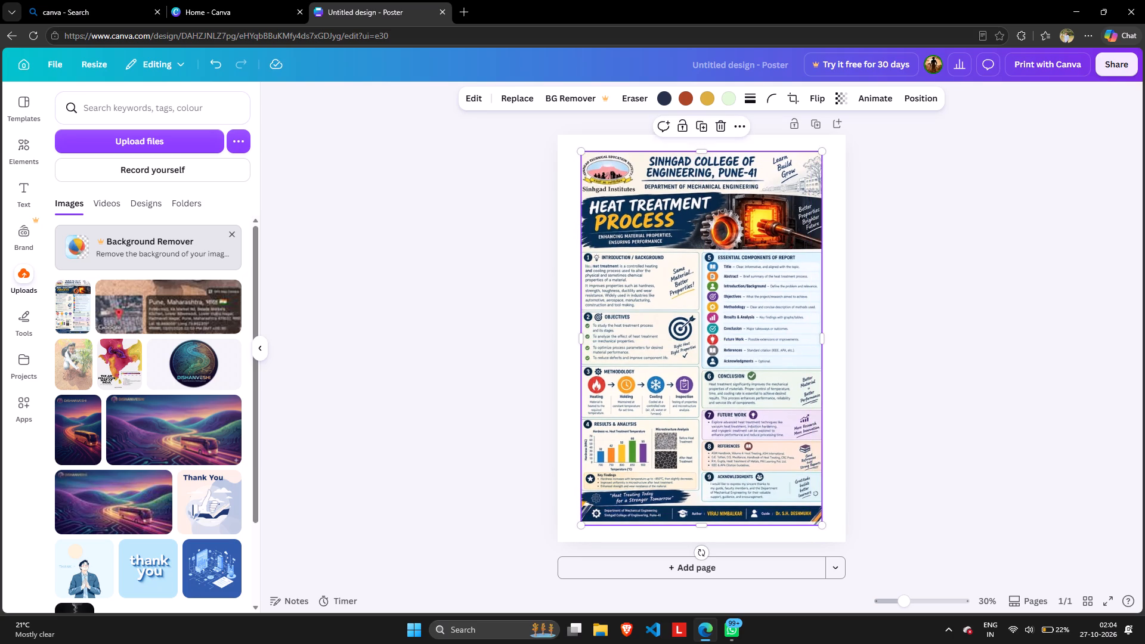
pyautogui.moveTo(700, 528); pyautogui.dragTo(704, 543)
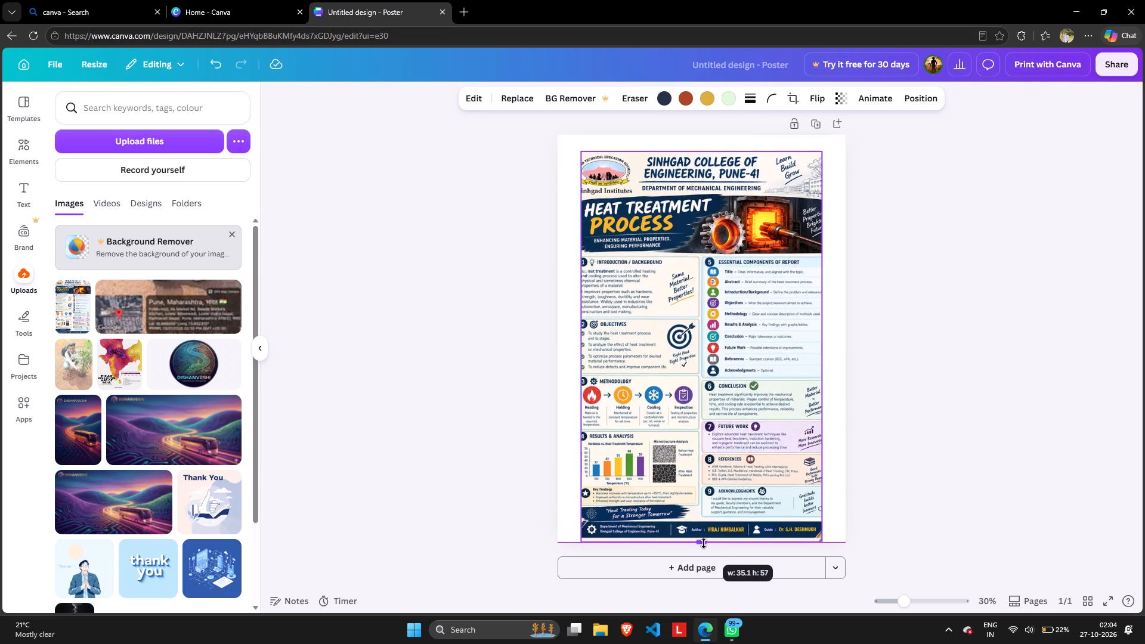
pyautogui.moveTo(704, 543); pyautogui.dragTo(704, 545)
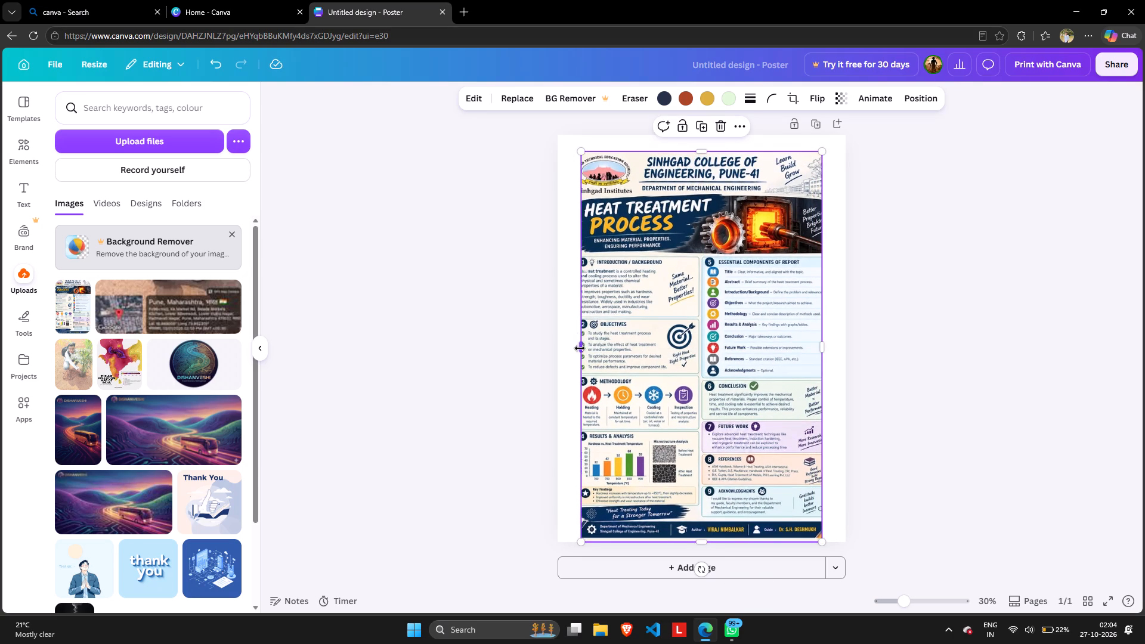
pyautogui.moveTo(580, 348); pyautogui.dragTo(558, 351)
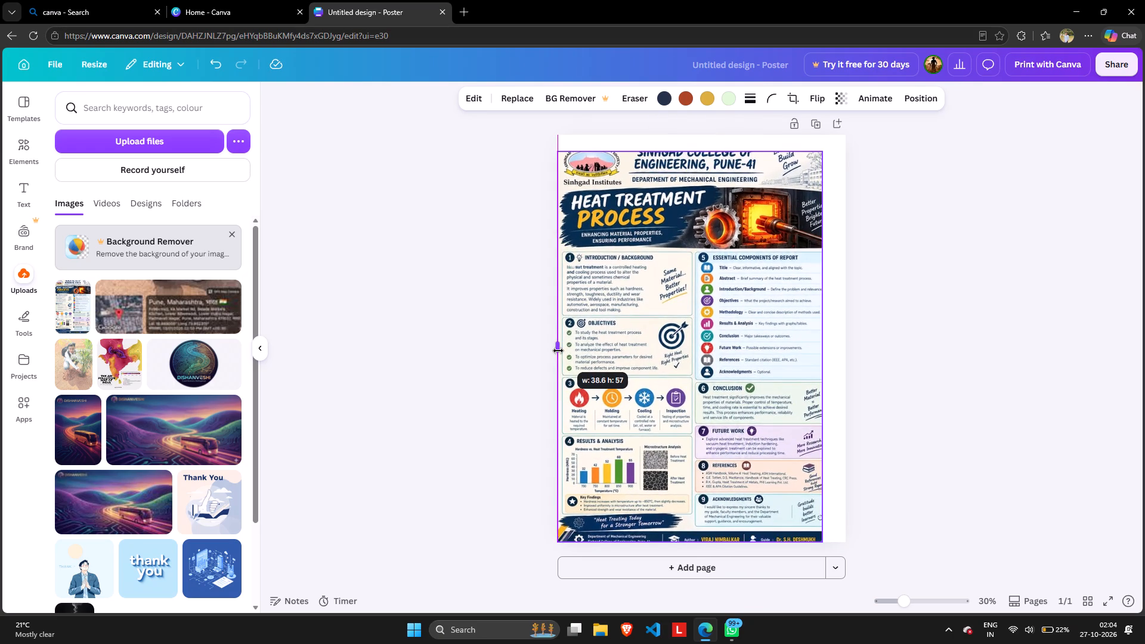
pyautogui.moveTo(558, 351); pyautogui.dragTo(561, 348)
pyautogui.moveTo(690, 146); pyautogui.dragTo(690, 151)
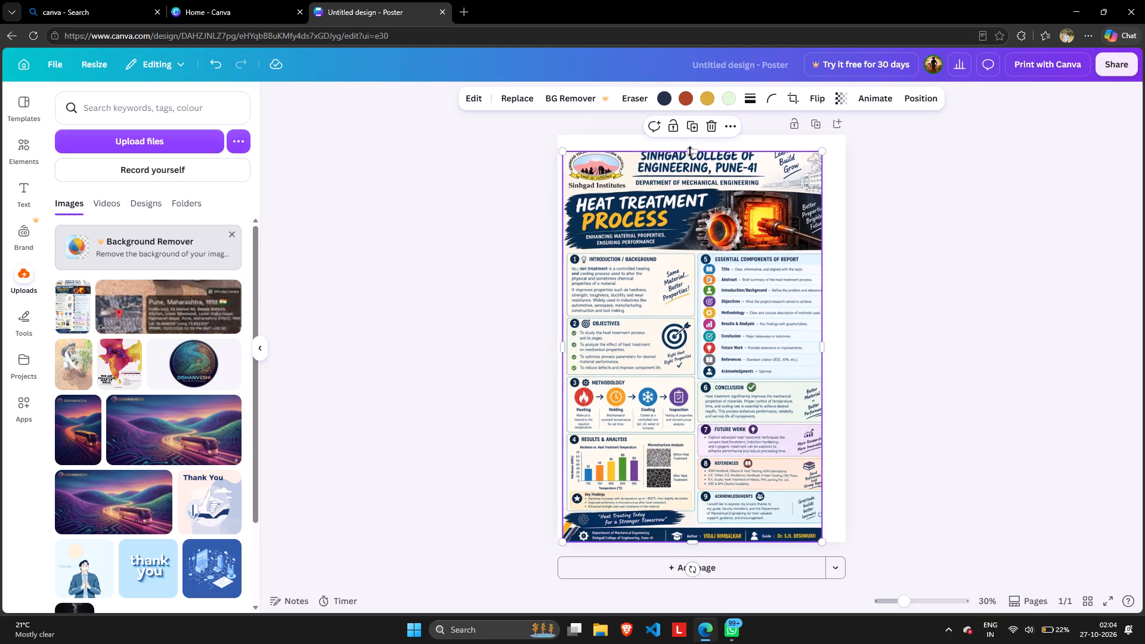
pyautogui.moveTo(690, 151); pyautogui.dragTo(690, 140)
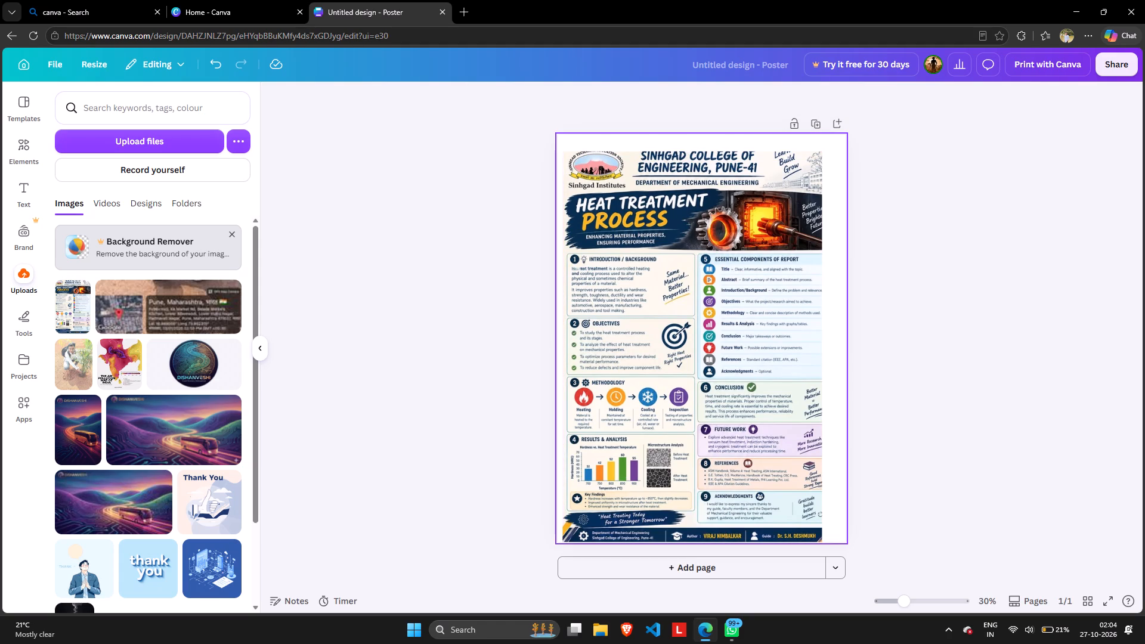
# Delete the cropped poster image from the page.
pyautogui.click(695, 140)
pyautogui.moveTo(1013, 212); pyautogui.dragTo(1005, 213)
pyautogui.click(703, 278)
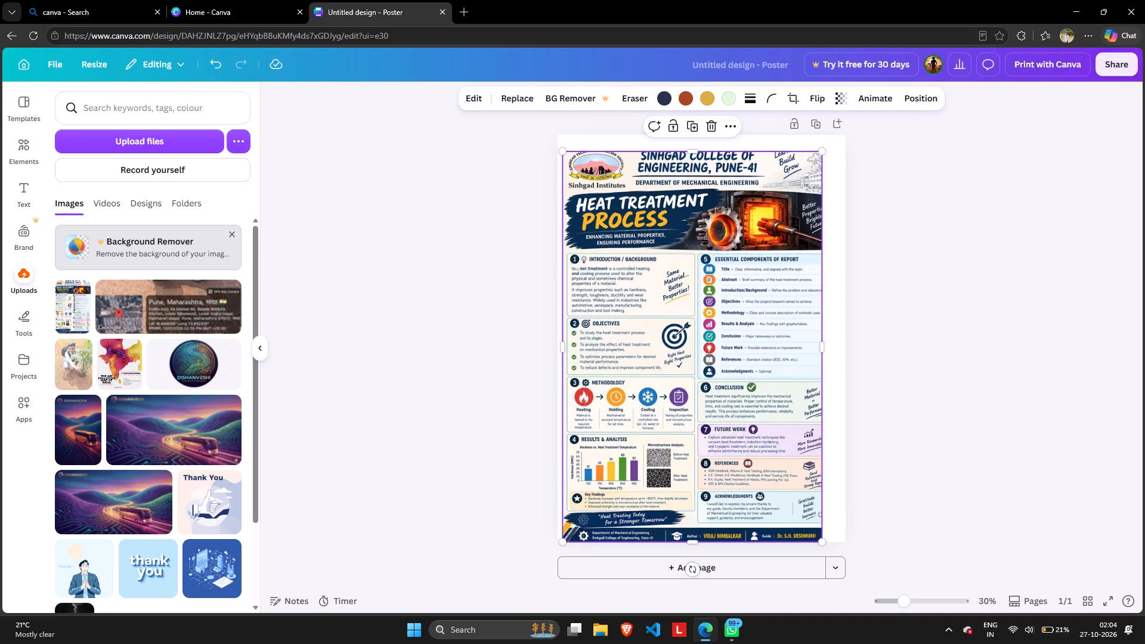
pyautogui.click(709, 128)
pyautogui.click(679, 283)
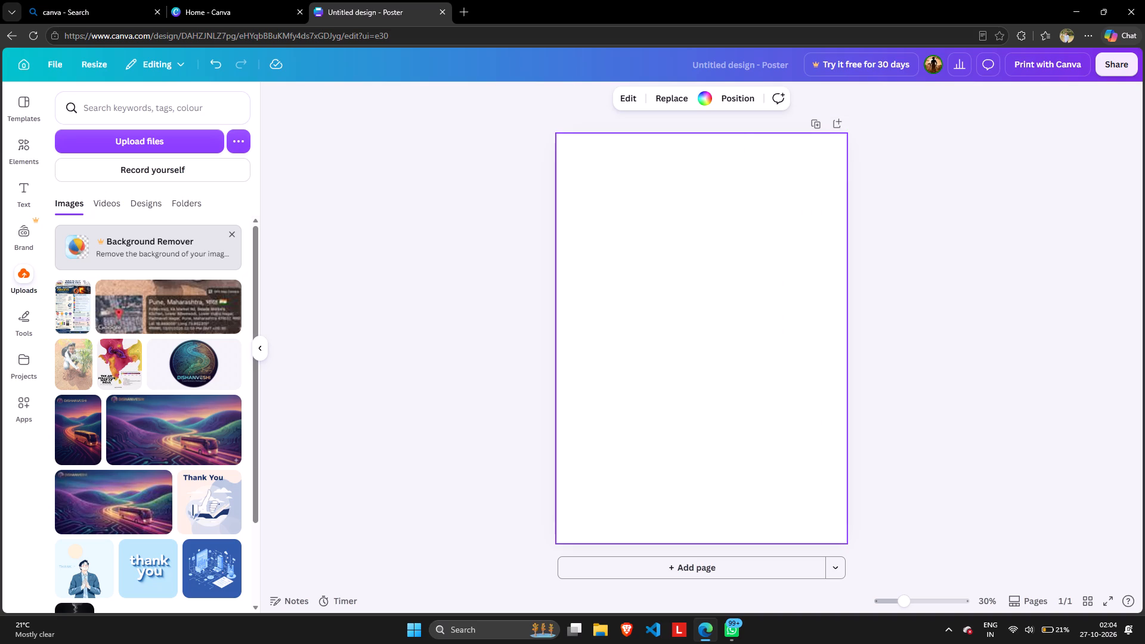
pyautogui.click(679, 283)
pyautogui.click(679, 283)
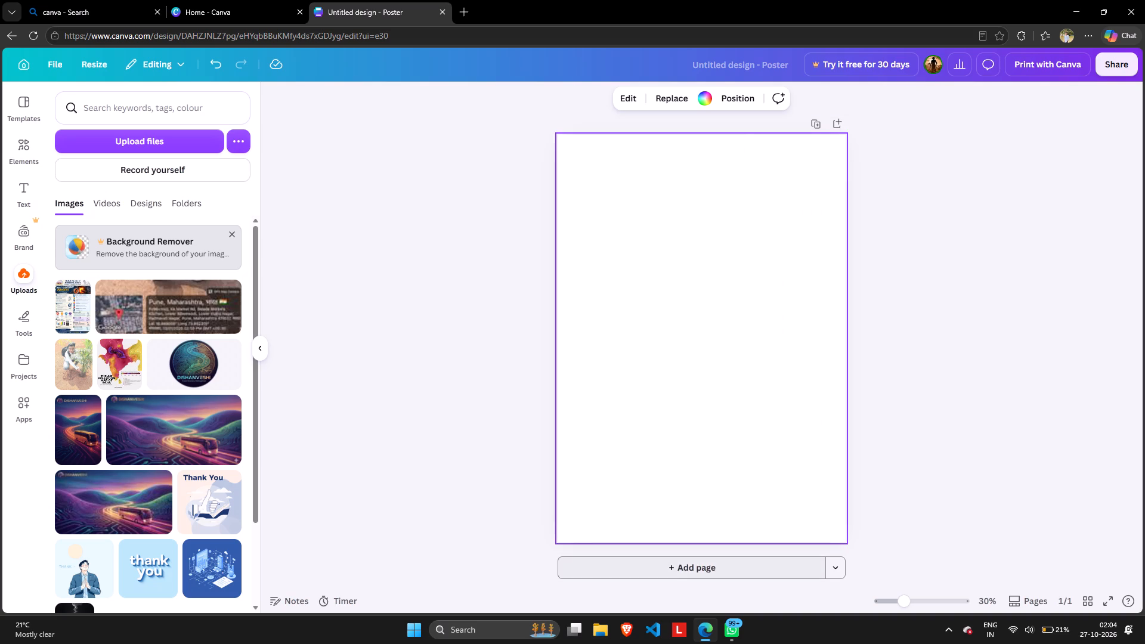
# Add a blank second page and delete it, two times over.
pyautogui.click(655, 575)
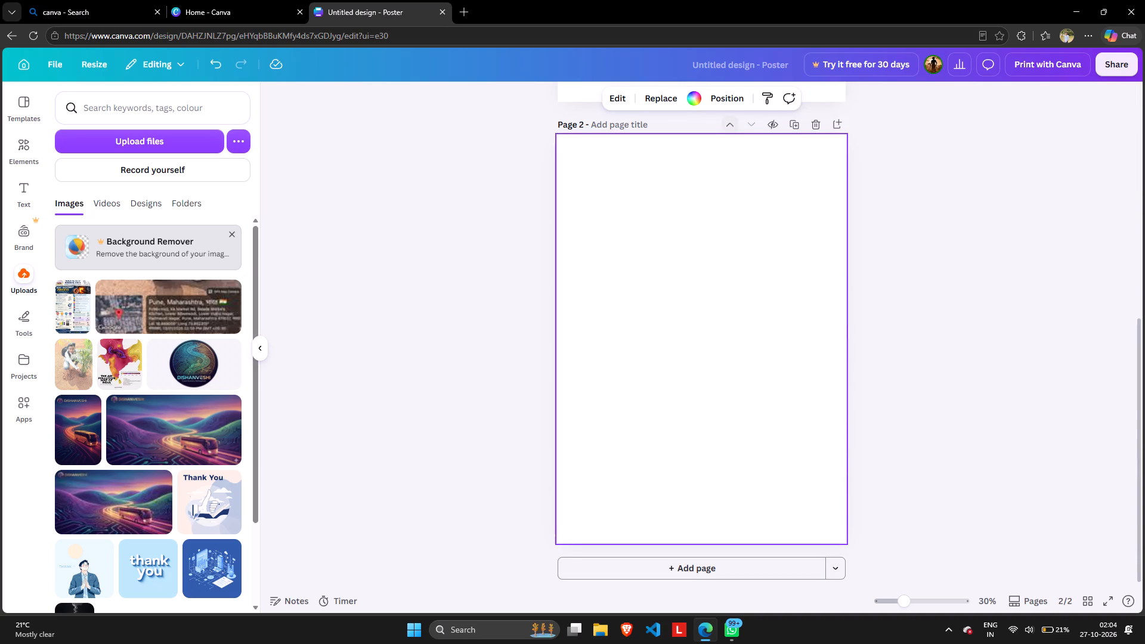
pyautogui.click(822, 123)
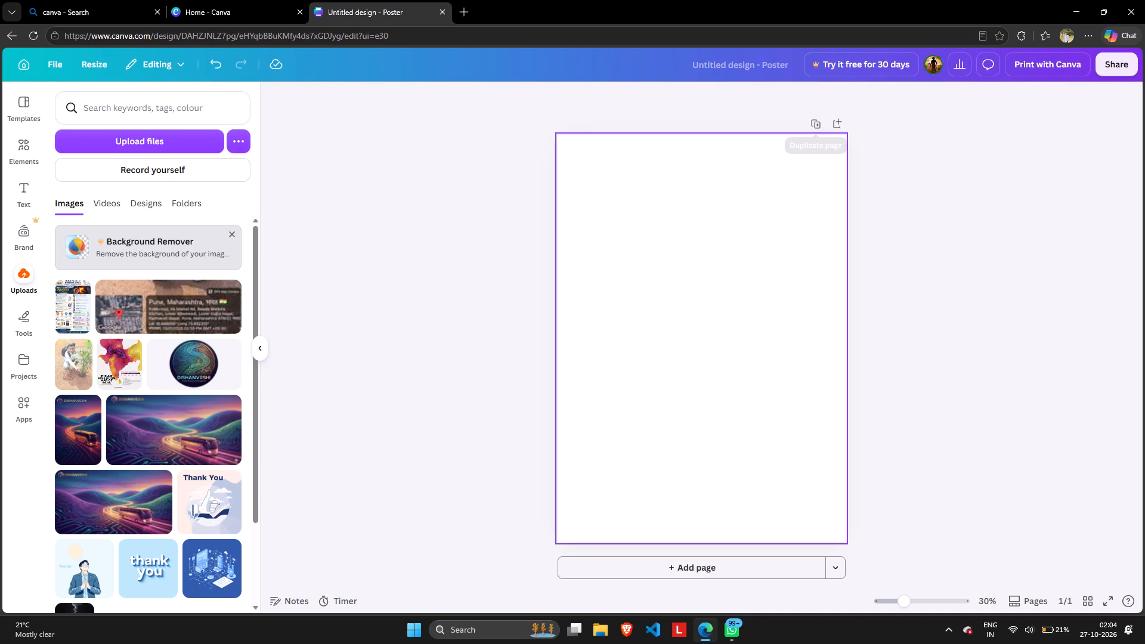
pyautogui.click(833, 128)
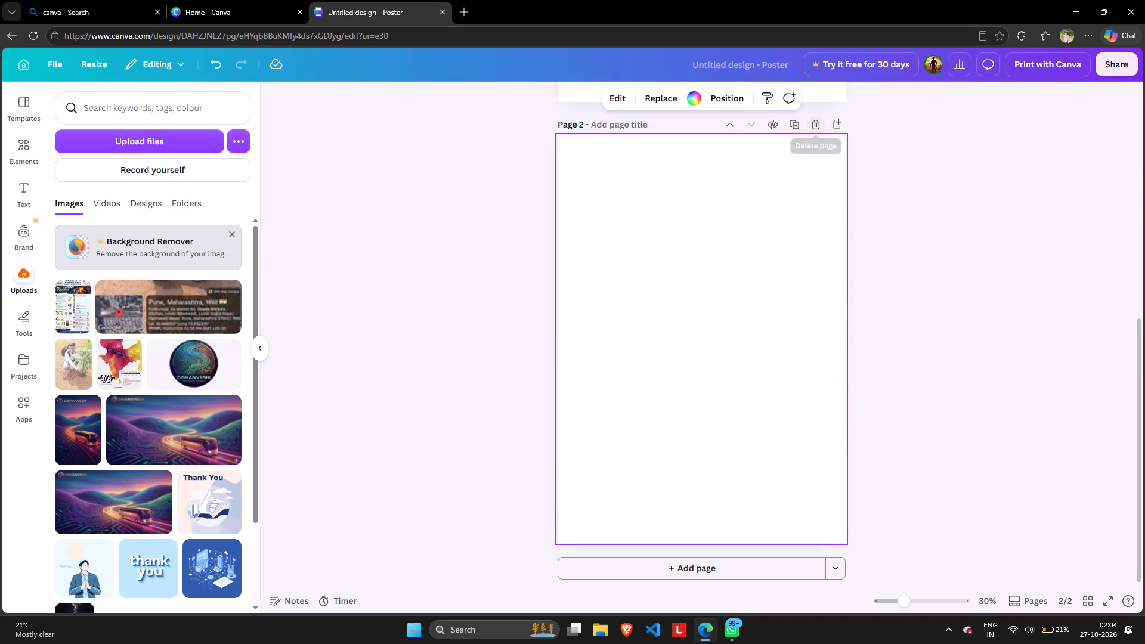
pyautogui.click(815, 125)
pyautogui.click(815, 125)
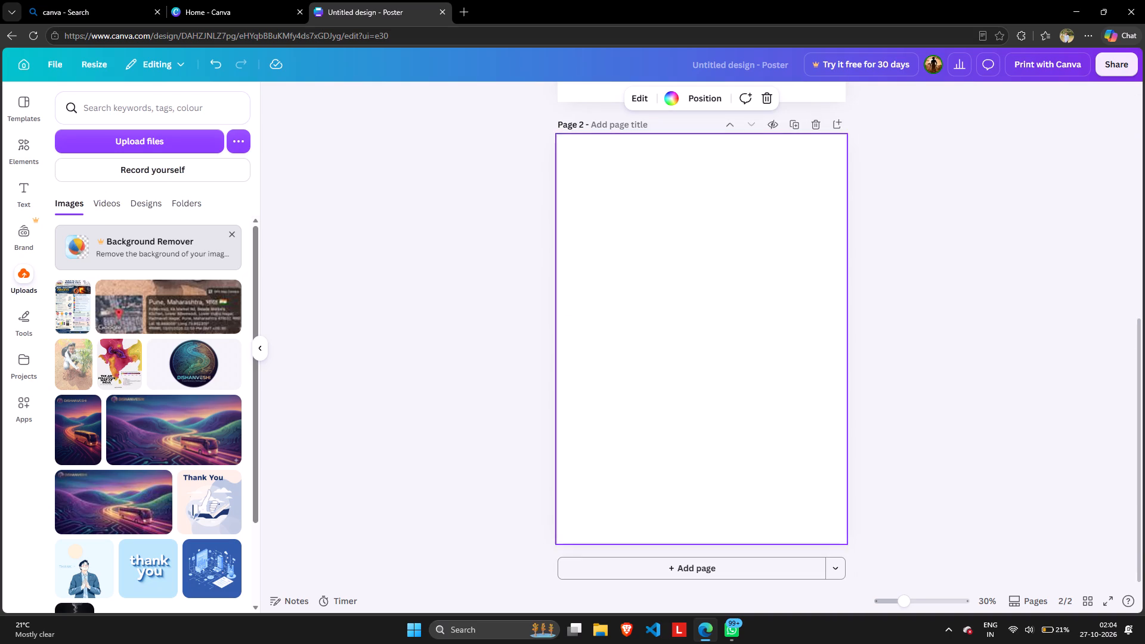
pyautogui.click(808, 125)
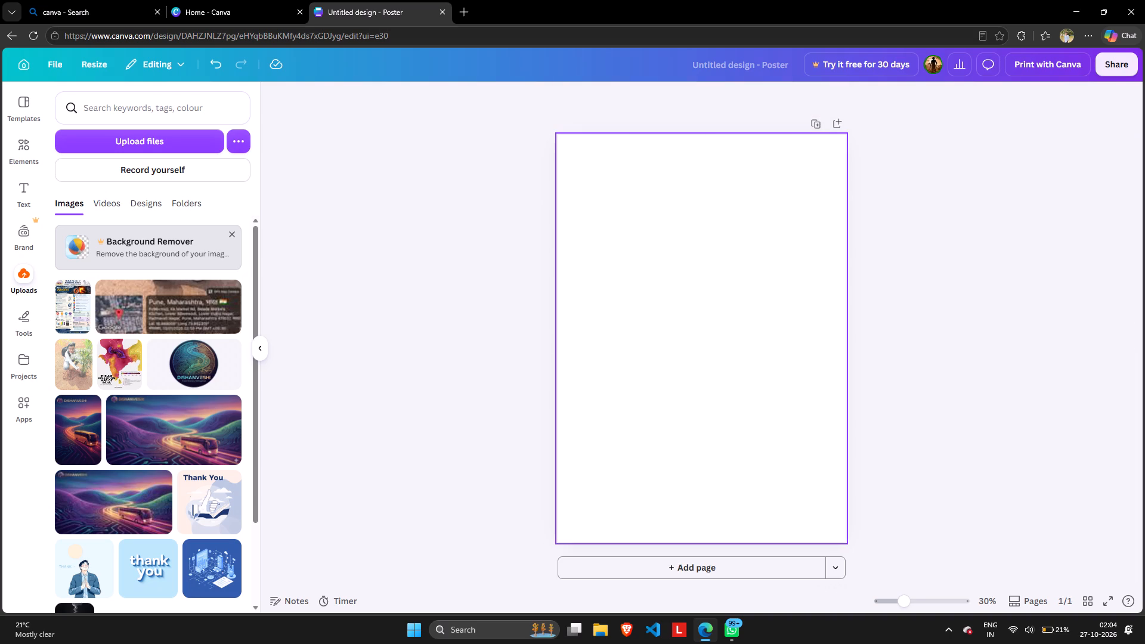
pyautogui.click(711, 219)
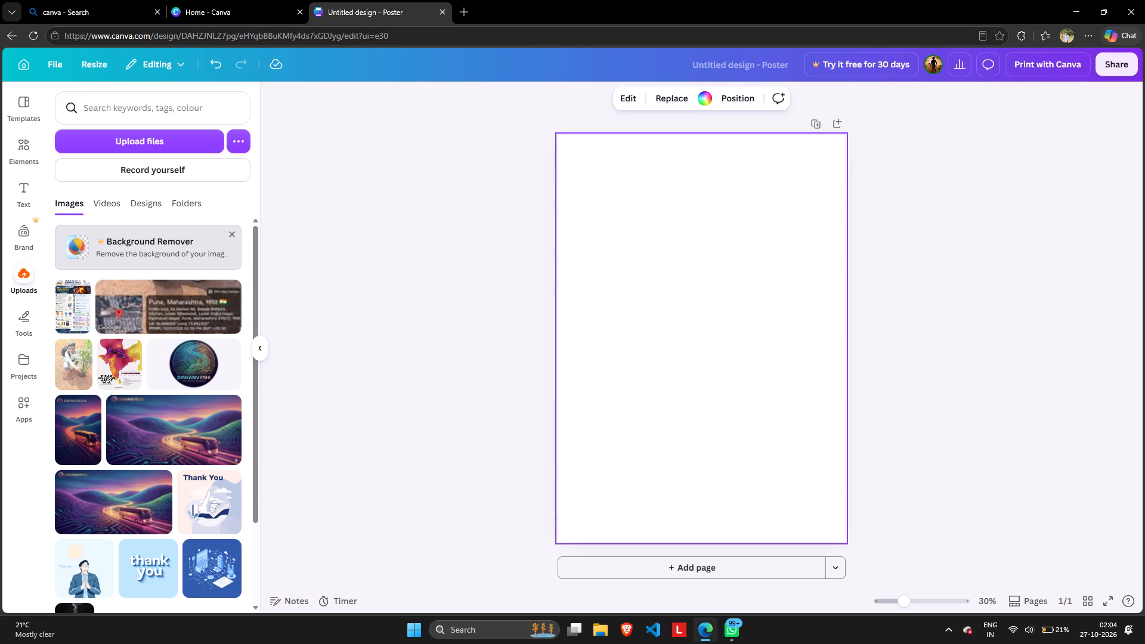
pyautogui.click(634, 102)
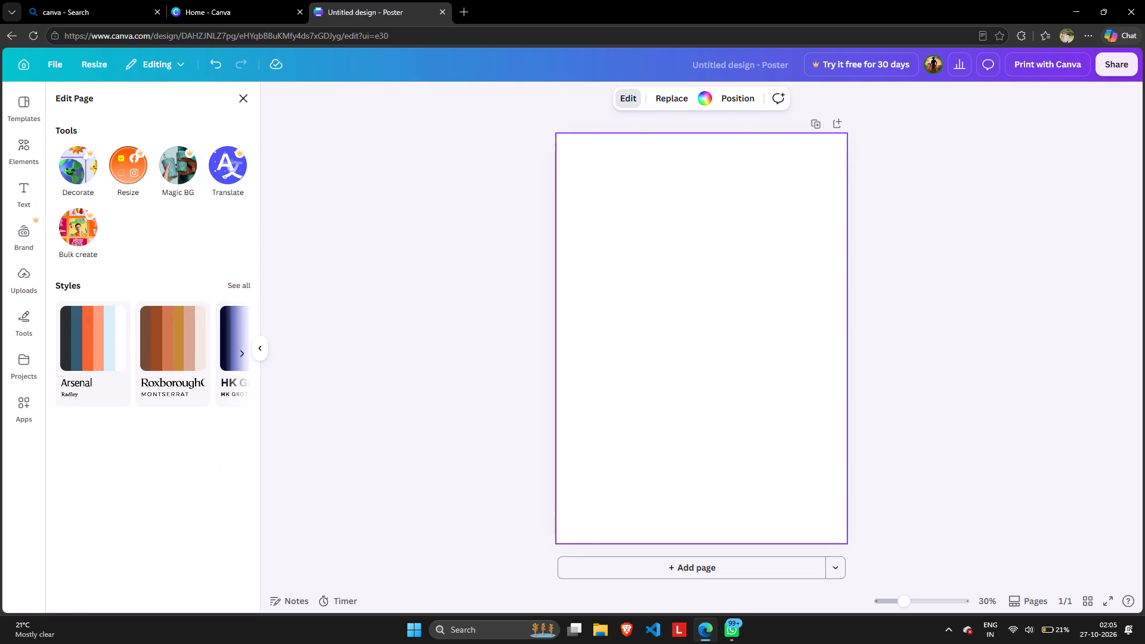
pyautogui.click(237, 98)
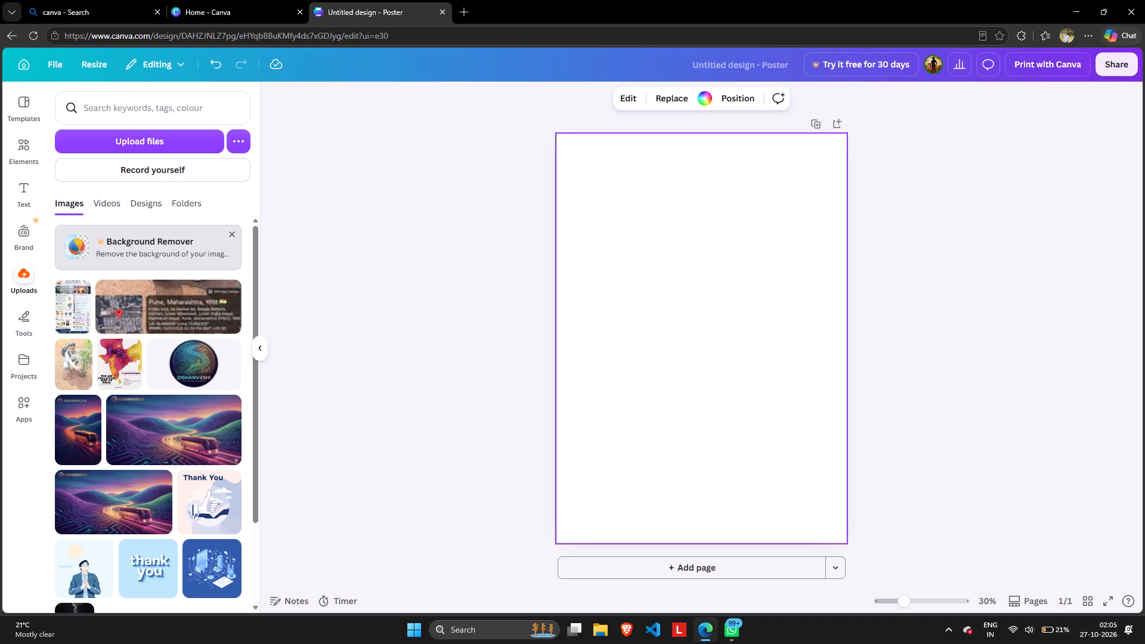
# Place the uploaded Heat Treatment Process poster image on the blank page and stretch its frame to about 60.3 cm tall, starting at the page's top edge.
pyautogui.doubleClick(73, 324)
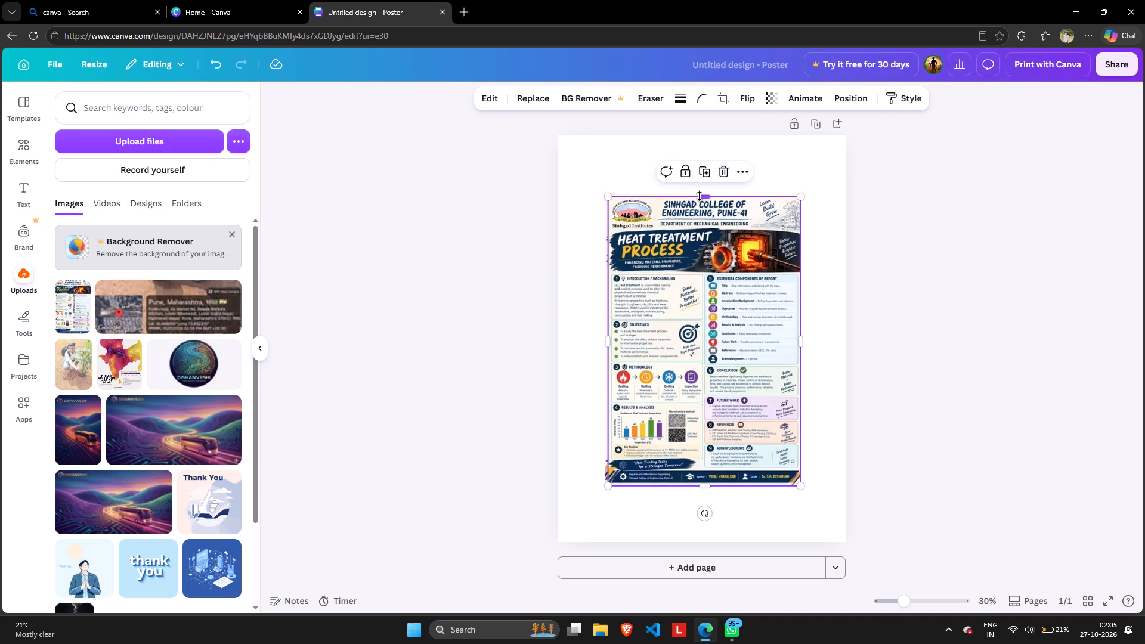
pyautogui.moveTo(706, 196); pyautogui.dragTo(714, 150)
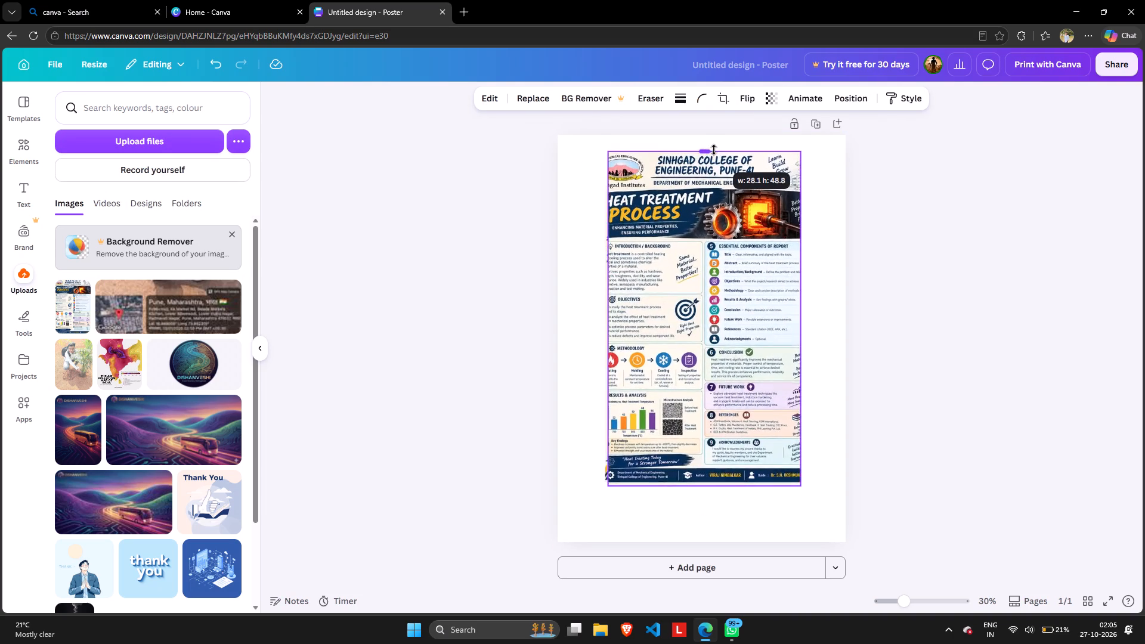
pyautogui.moveTo(714, 150); pyautogui.dragTo(716, 135)
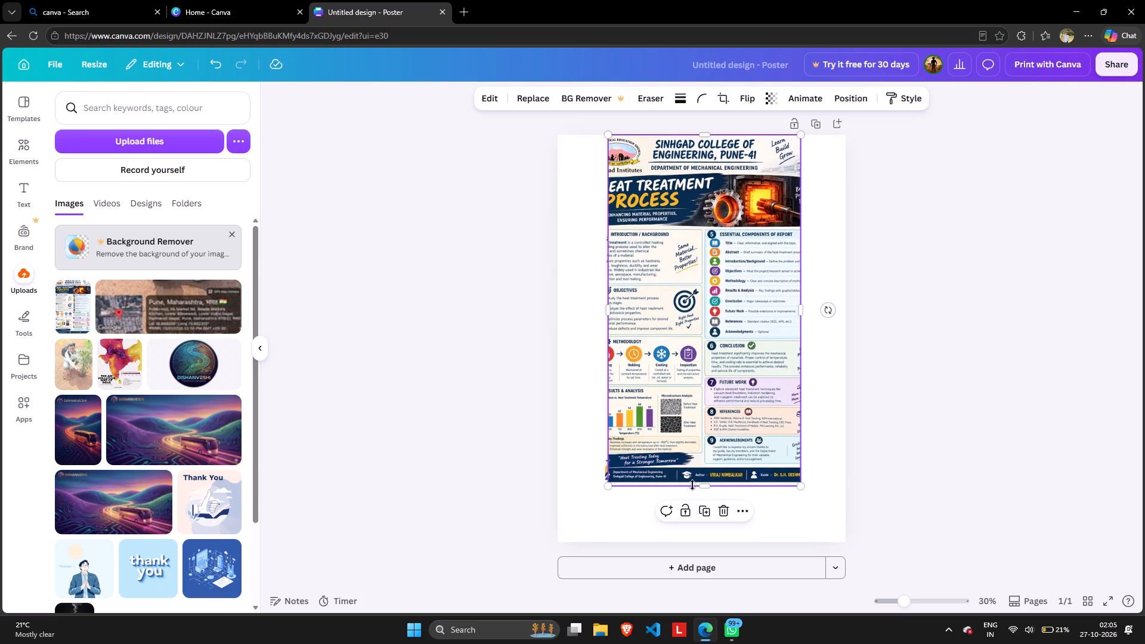
pyautogui.moveTo(703, 487); pyautogui.dragTo(707, 550)
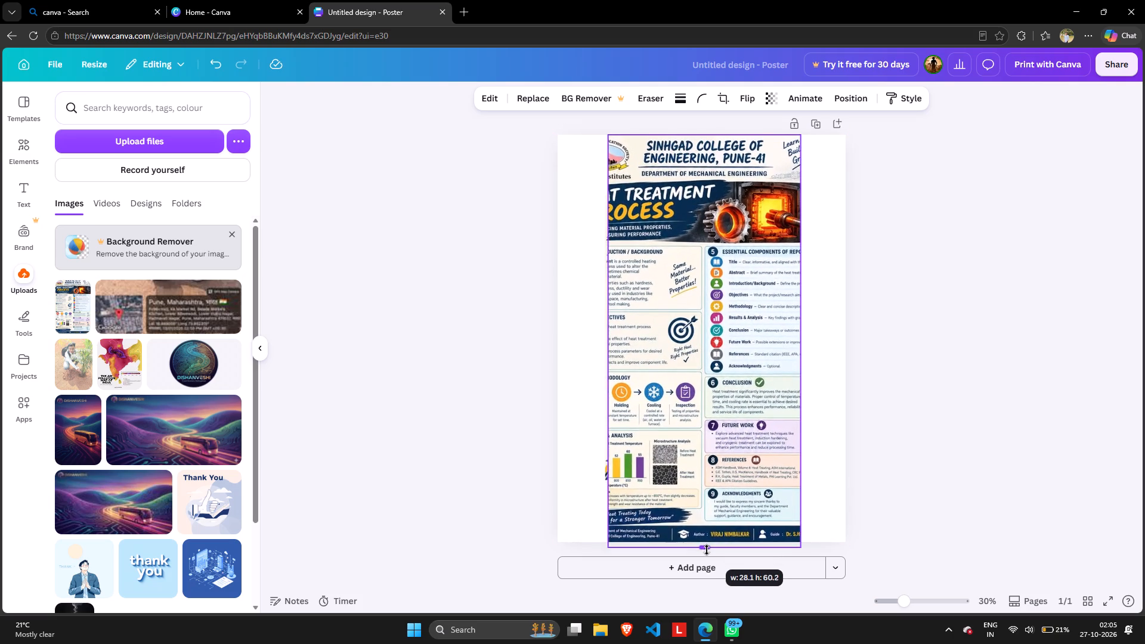
pyautogui.moveTo(707, 550); pyautogui.dragTo(709, 546)
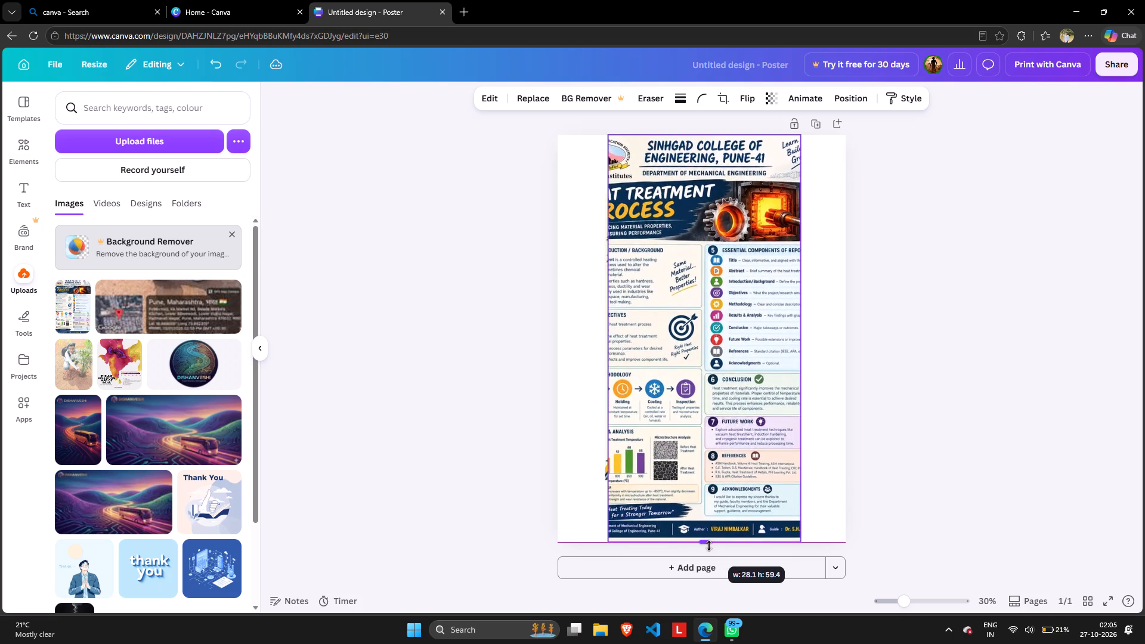
pyautogui.moveTo(709, 546); pyautogui.dragTo(709, 549)
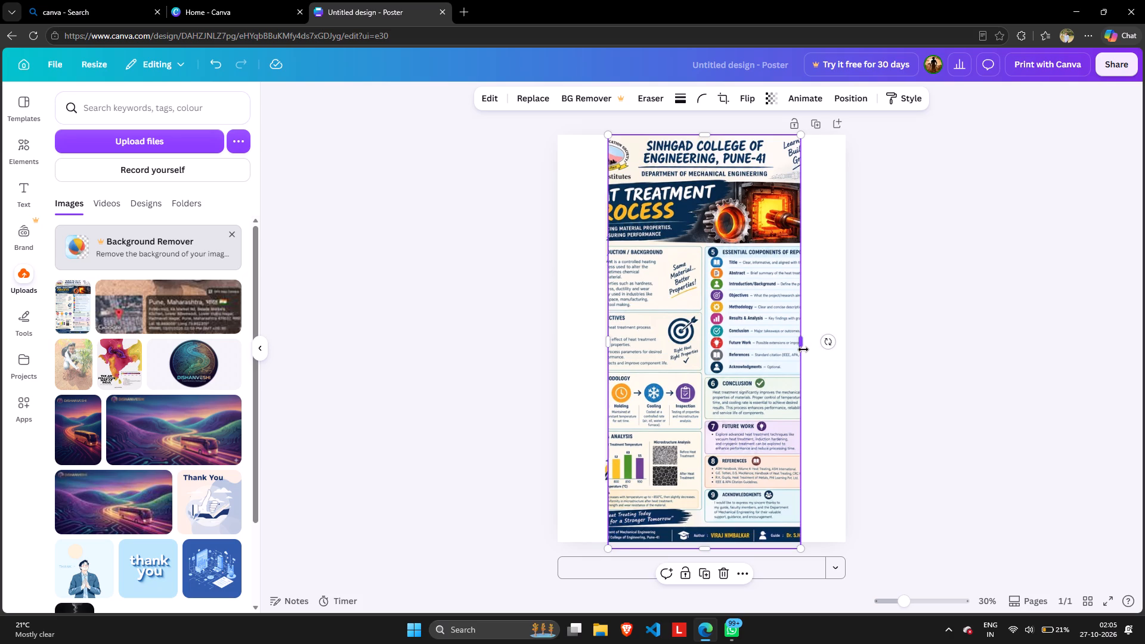
# Widen the poster image's frame outward to the page's right and left edges so it spans the full page width.
pyautogui.moveTo(806, 342); pyautogui.dragTo(828, 346)
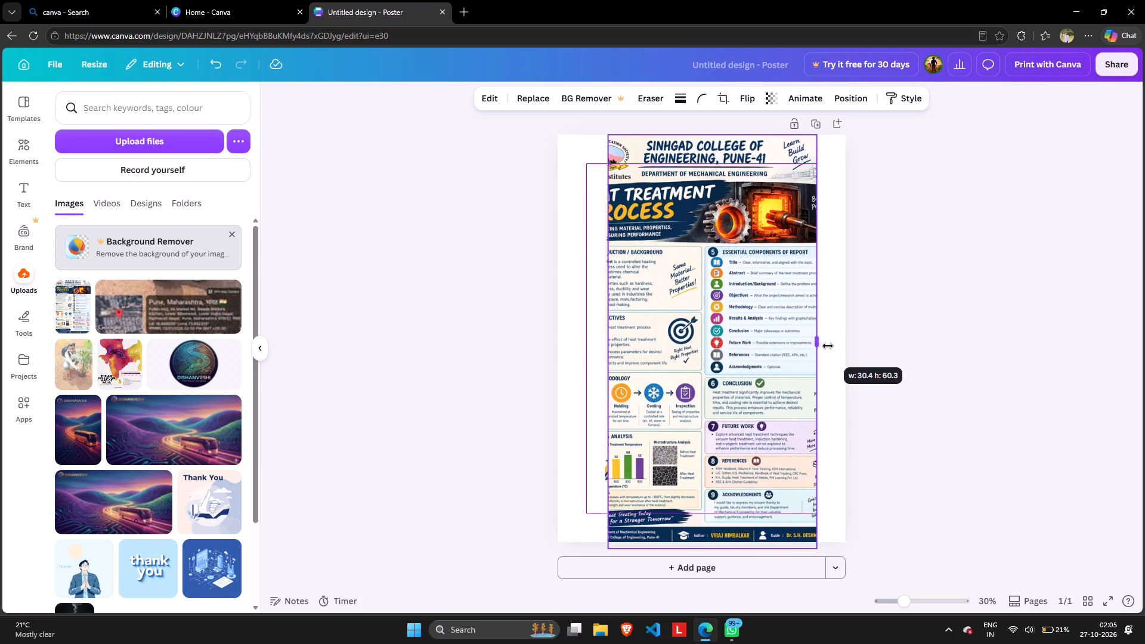
pyautogui.moveTo(828, 346); pyautogui.dragTo(846, 342)
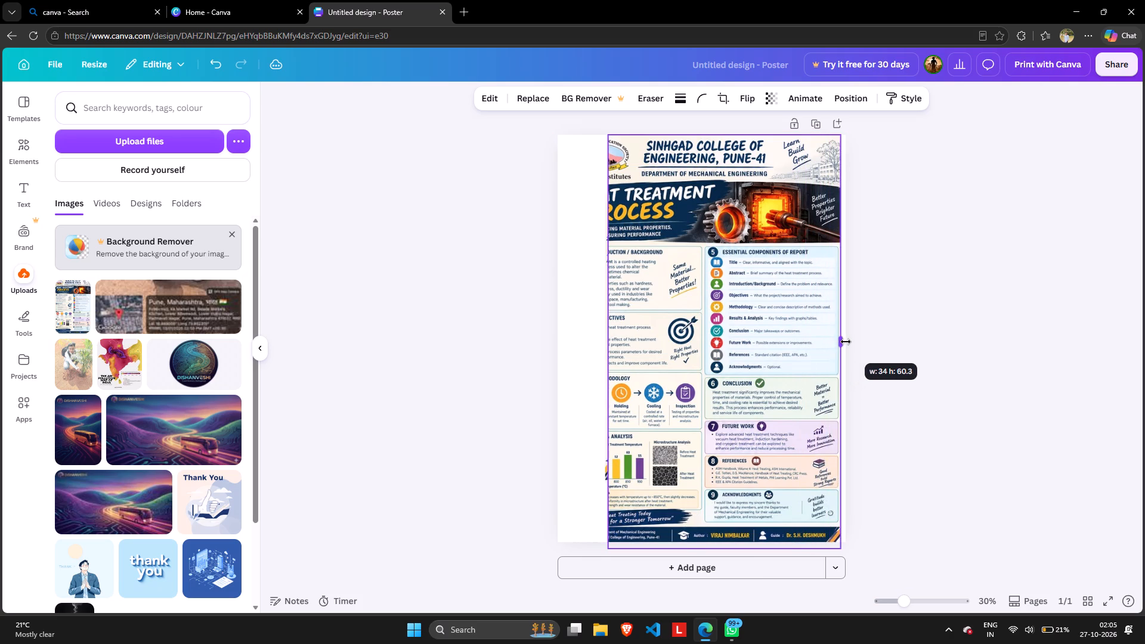
pyautogui.moveTo(846, 342); pyautogui.dragTo(850, 359)
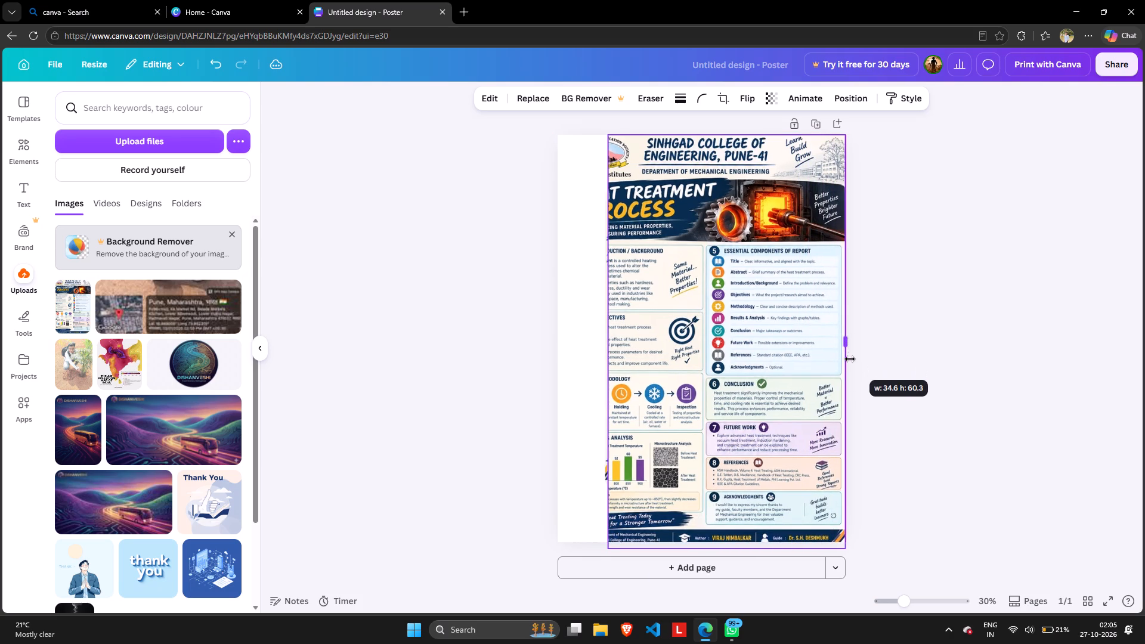
pyautogui.moveTo(850, 359); pyautogui.dragTo(849, 360)
pyautogui.moveTo(606, 348); pyautogui.dragTo(548, 360)
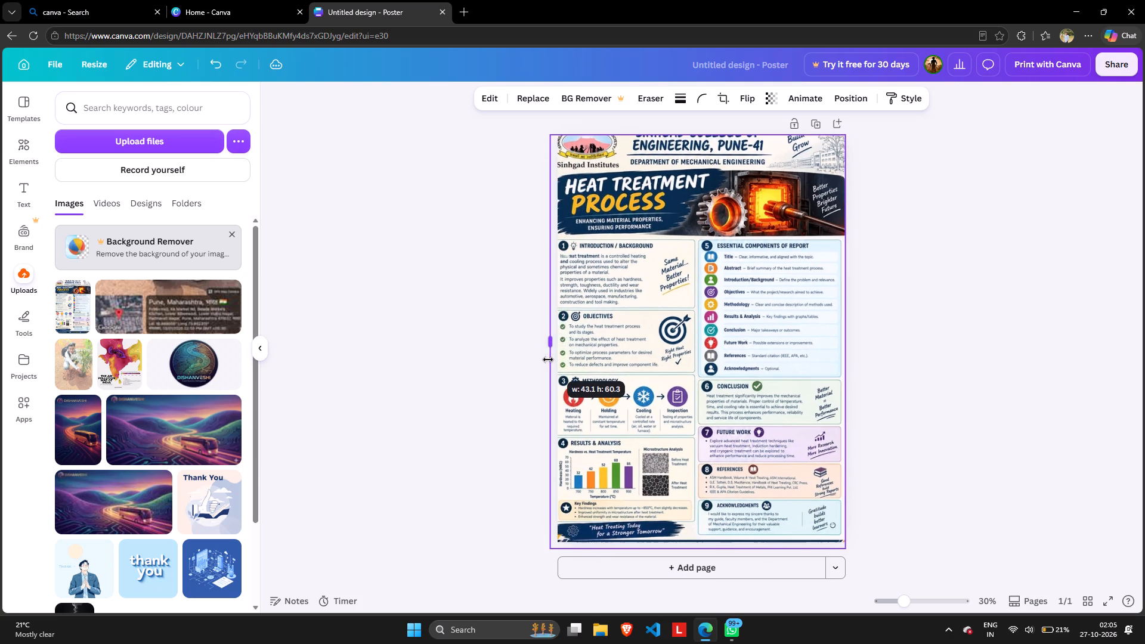
pyautogui.moveTo(548, 360); pyautogui.dragTo(561, 365)
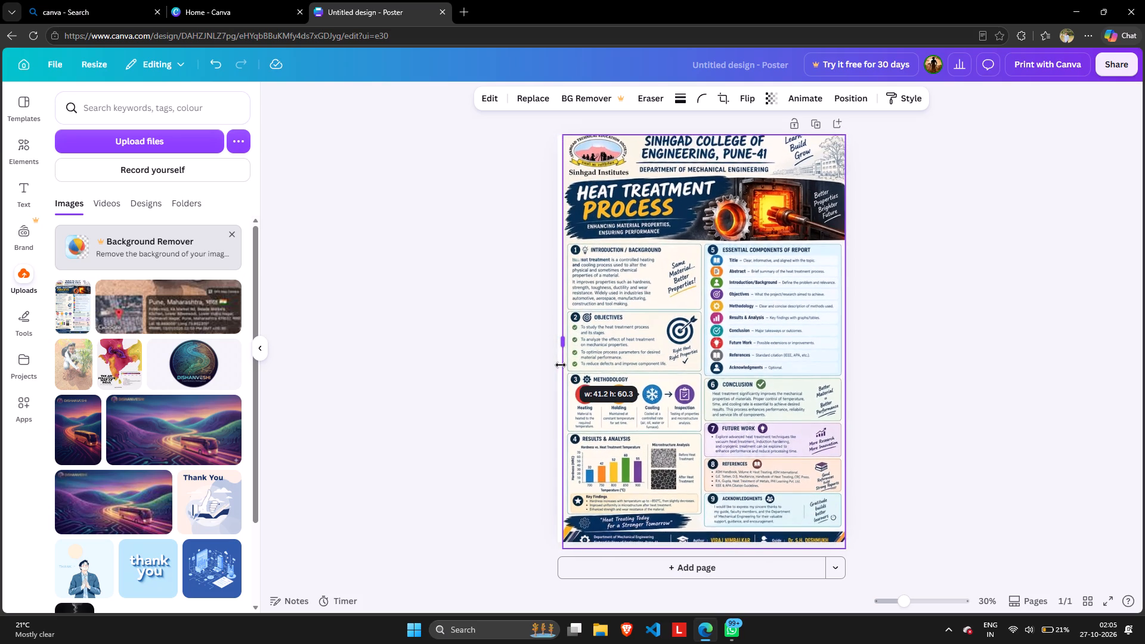
pyautogui.moveTo(561, 365); pyautogui.dragTo(556, 367)
# Move the poster image slightly down and right, leaving a narrow blank strip along the page's top edge.
pyautogui.moveTo(649, 315); pyautogui.dragTo(652, 333)
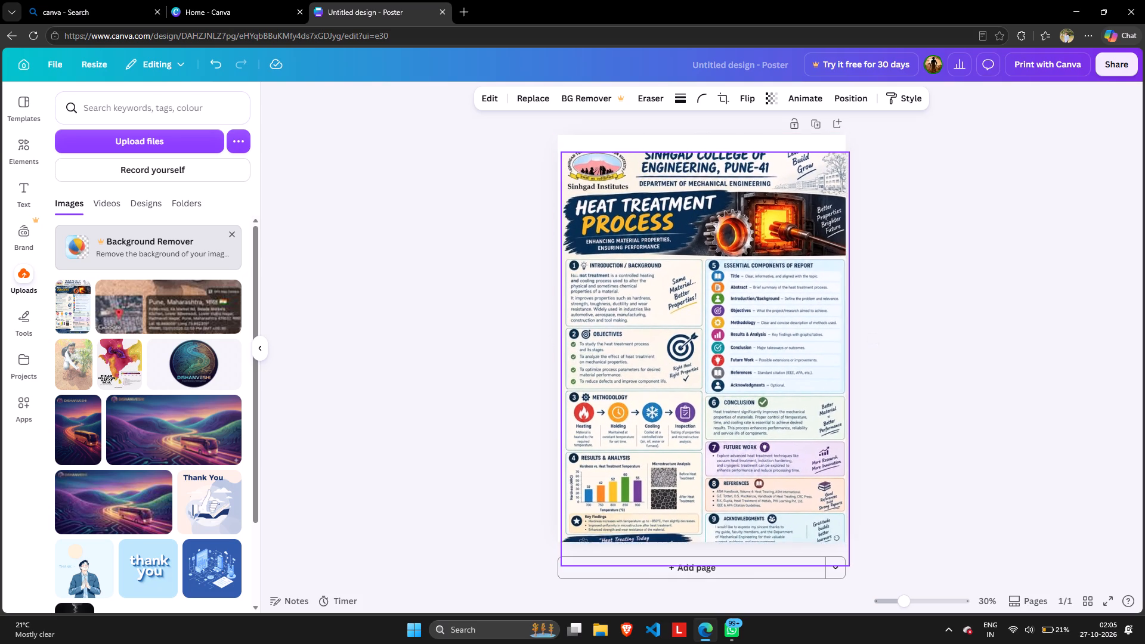
pyautogui.moveTo(652, 333); pyautogui.dragTo(652, 329)
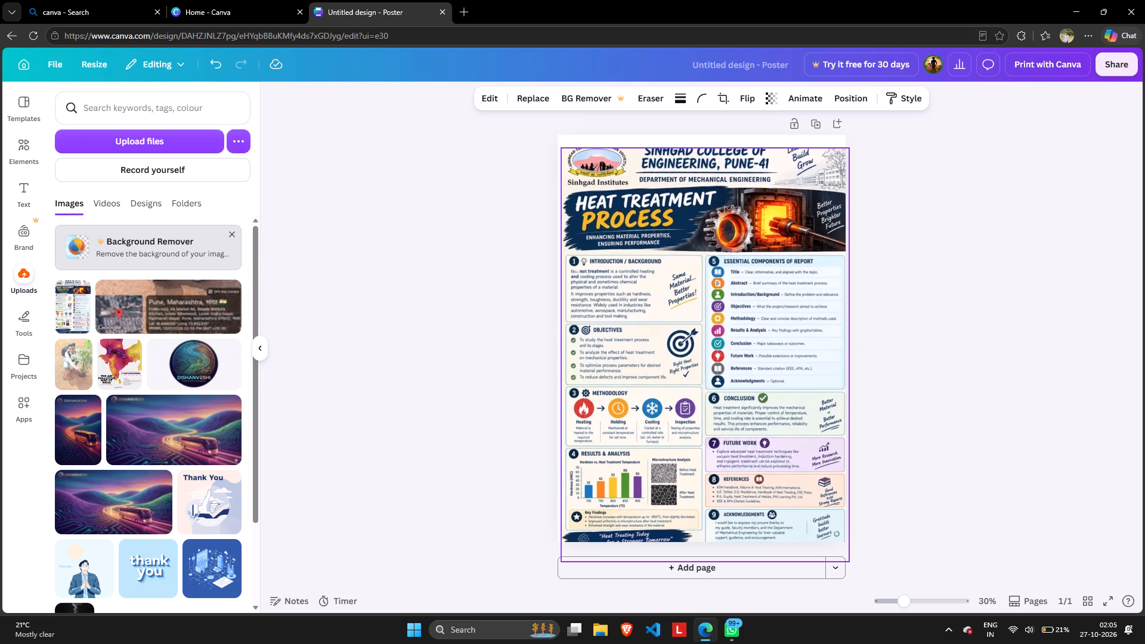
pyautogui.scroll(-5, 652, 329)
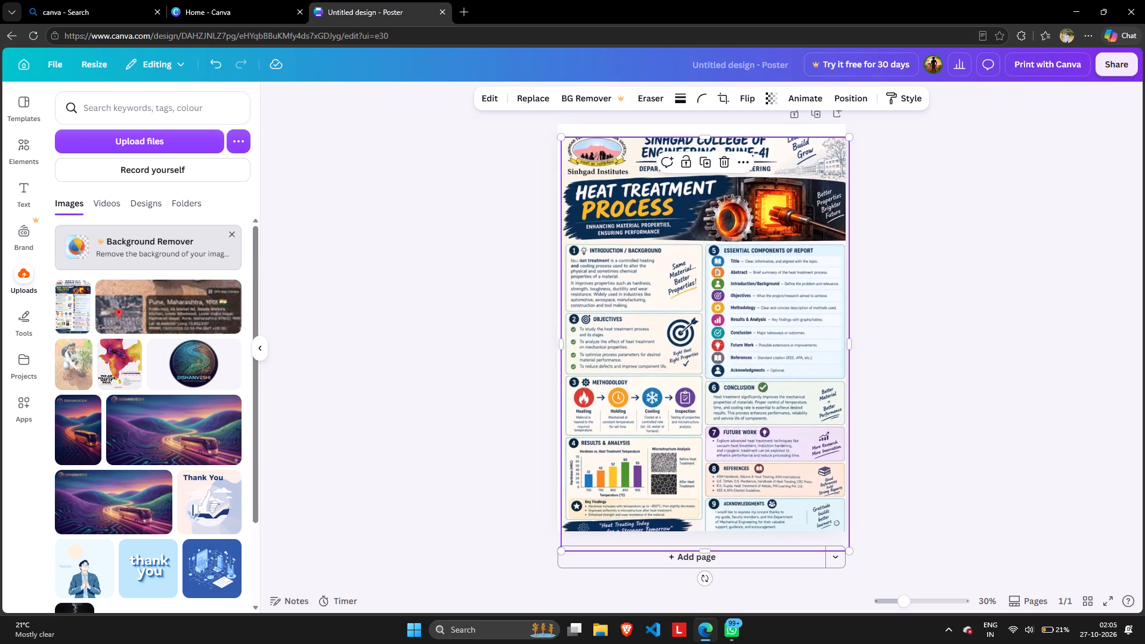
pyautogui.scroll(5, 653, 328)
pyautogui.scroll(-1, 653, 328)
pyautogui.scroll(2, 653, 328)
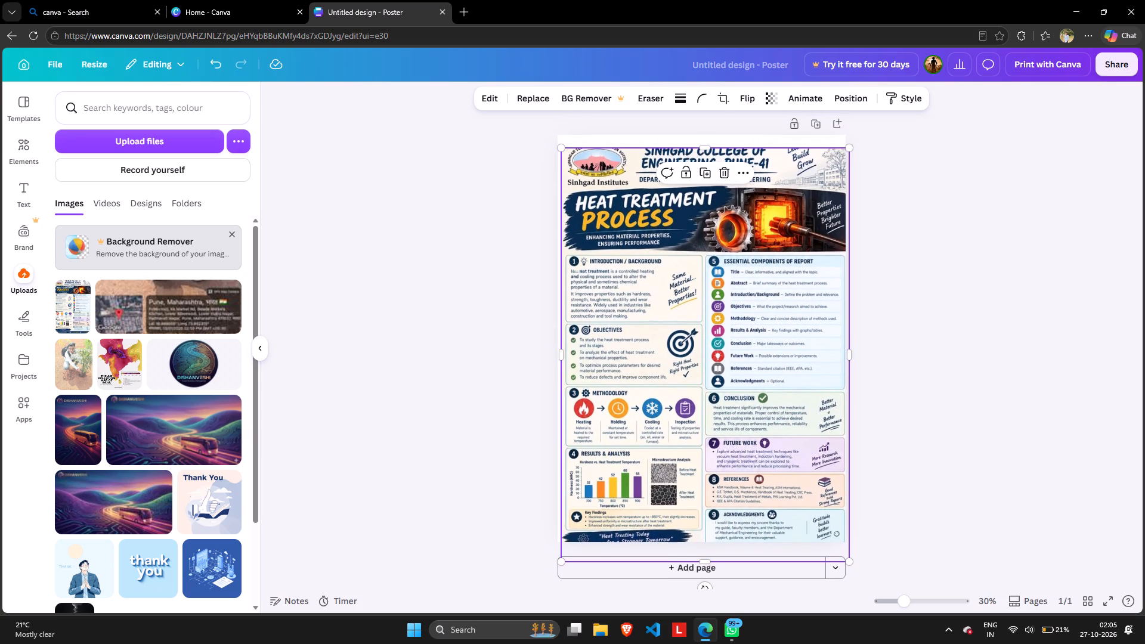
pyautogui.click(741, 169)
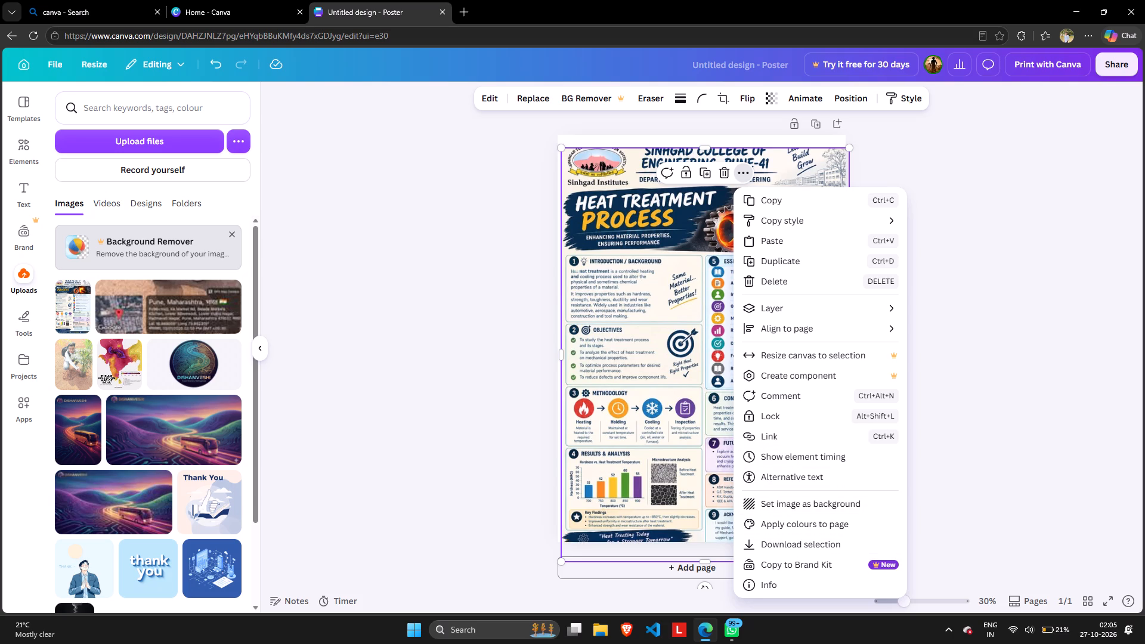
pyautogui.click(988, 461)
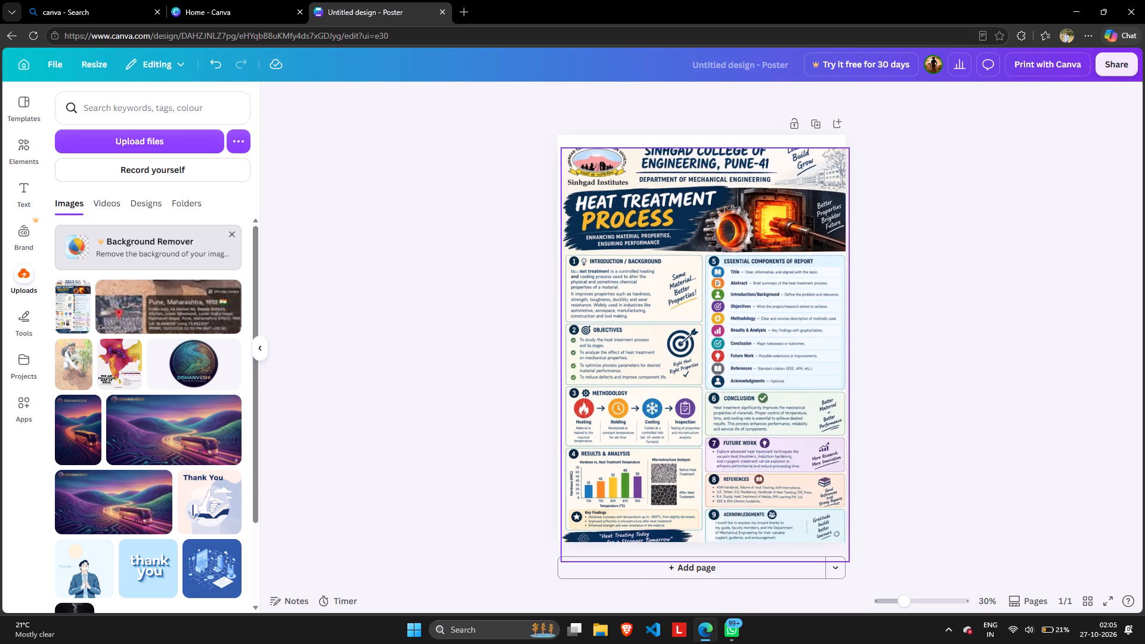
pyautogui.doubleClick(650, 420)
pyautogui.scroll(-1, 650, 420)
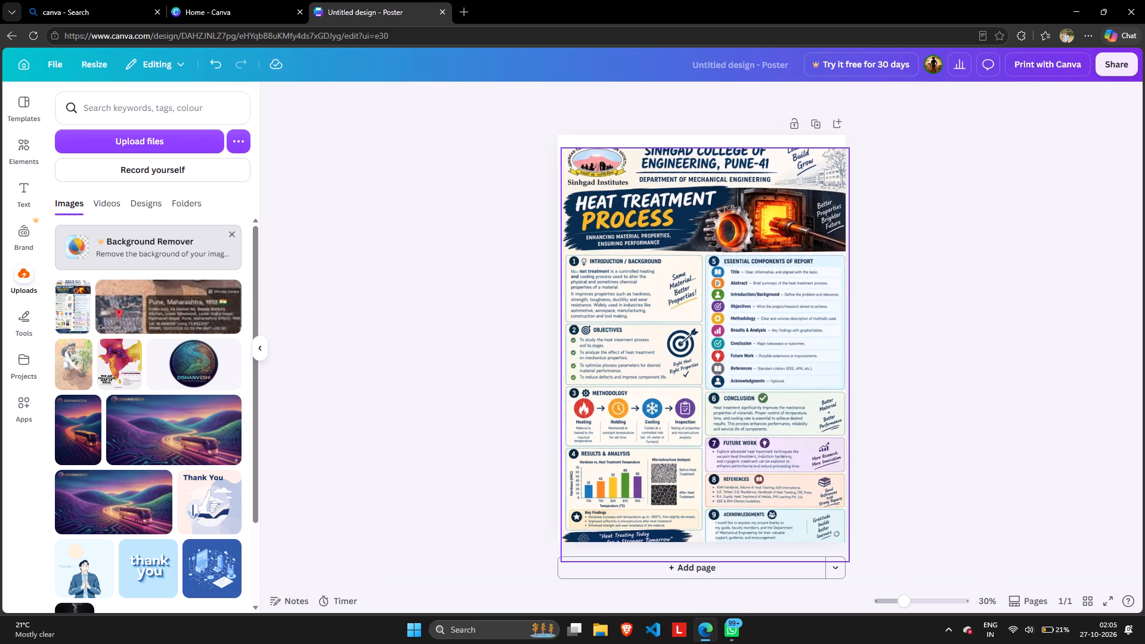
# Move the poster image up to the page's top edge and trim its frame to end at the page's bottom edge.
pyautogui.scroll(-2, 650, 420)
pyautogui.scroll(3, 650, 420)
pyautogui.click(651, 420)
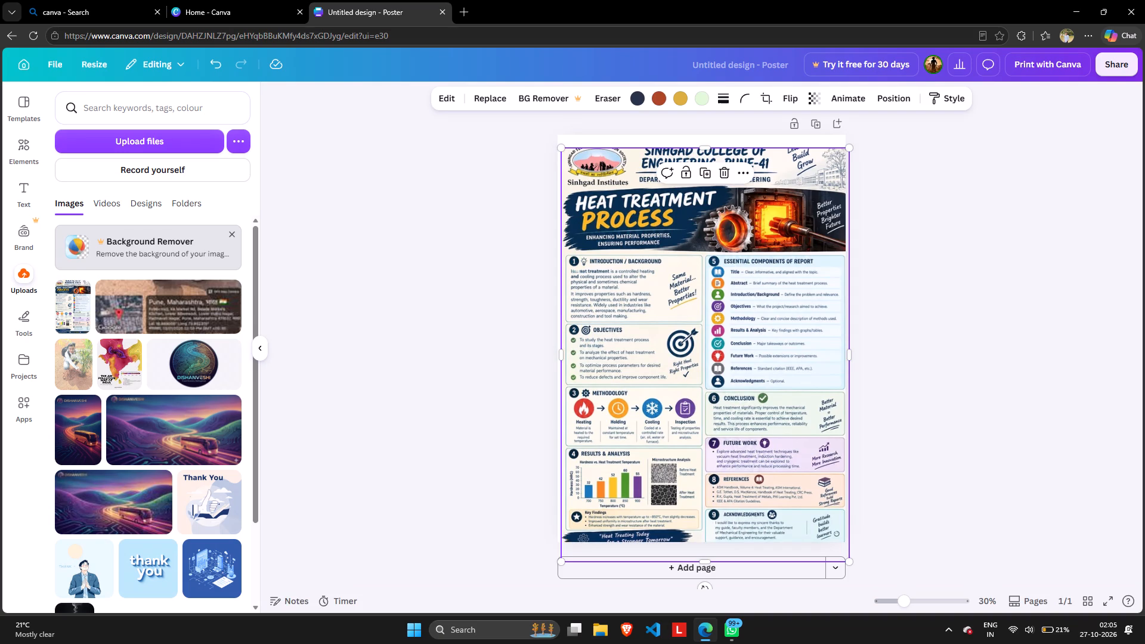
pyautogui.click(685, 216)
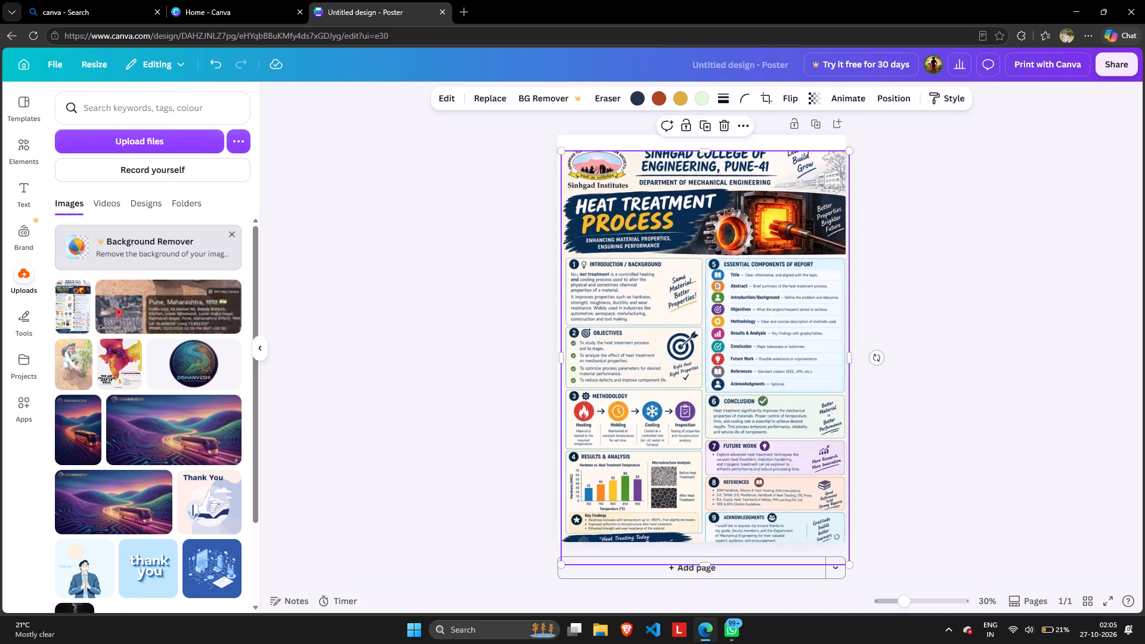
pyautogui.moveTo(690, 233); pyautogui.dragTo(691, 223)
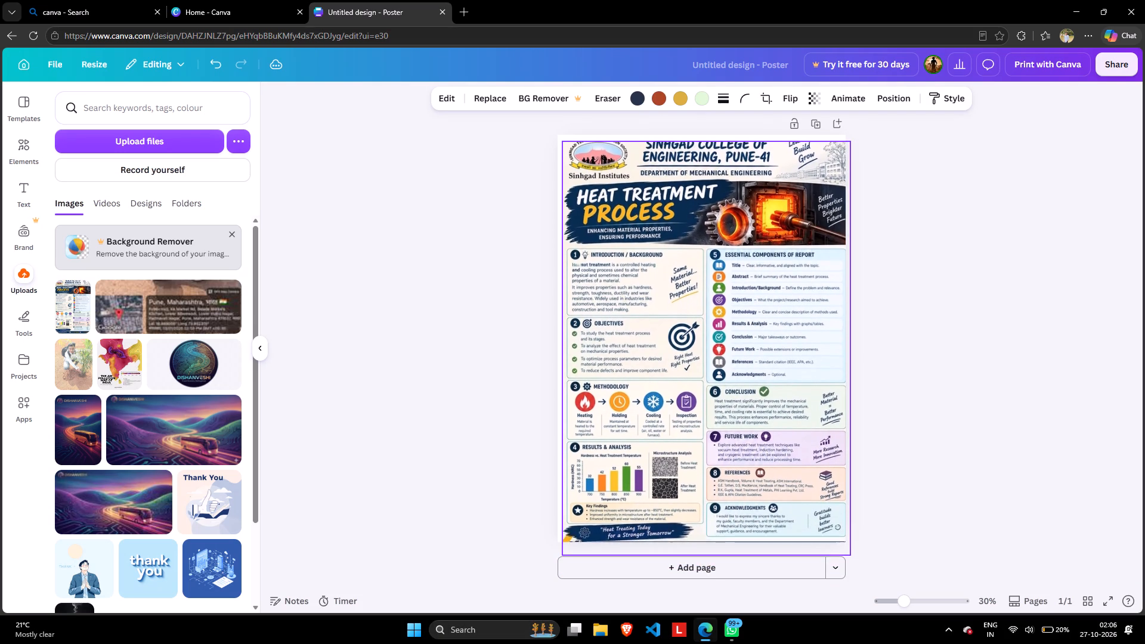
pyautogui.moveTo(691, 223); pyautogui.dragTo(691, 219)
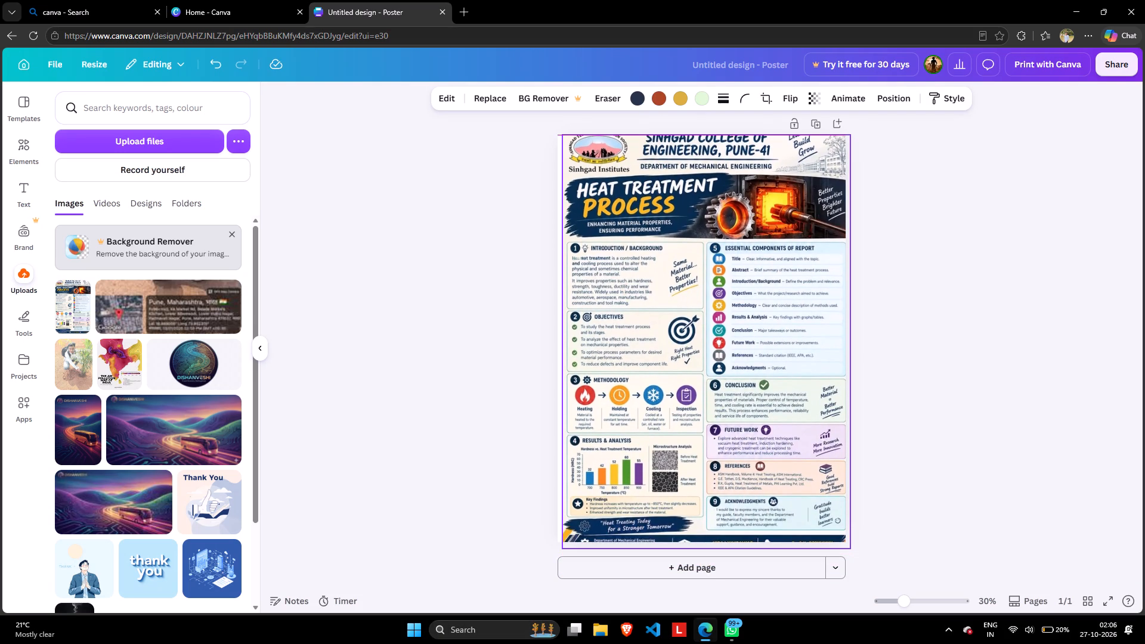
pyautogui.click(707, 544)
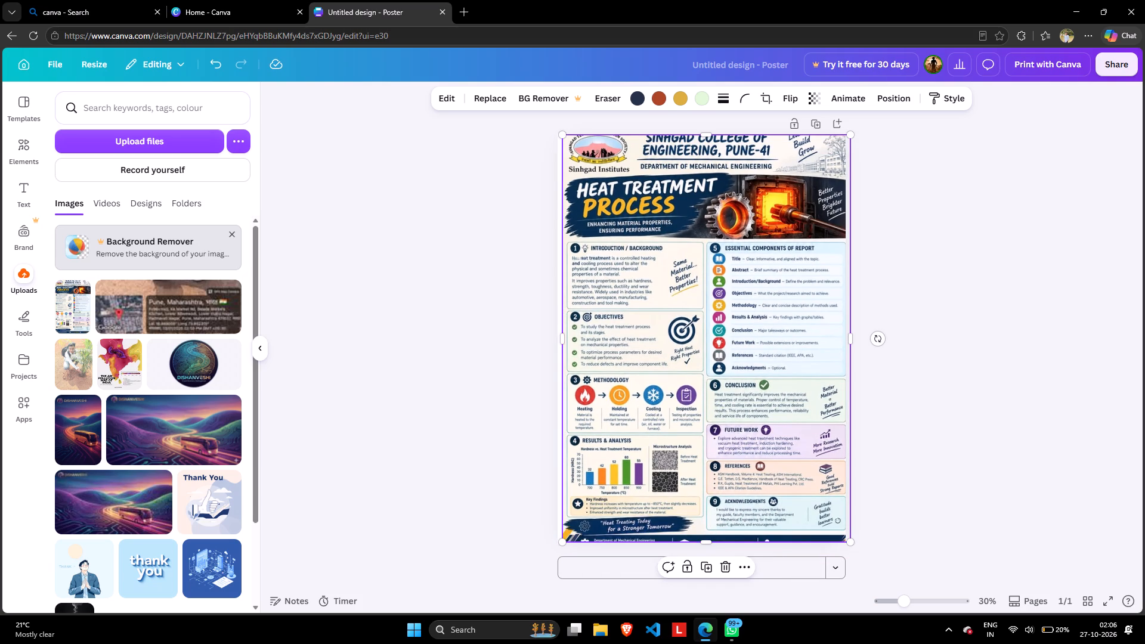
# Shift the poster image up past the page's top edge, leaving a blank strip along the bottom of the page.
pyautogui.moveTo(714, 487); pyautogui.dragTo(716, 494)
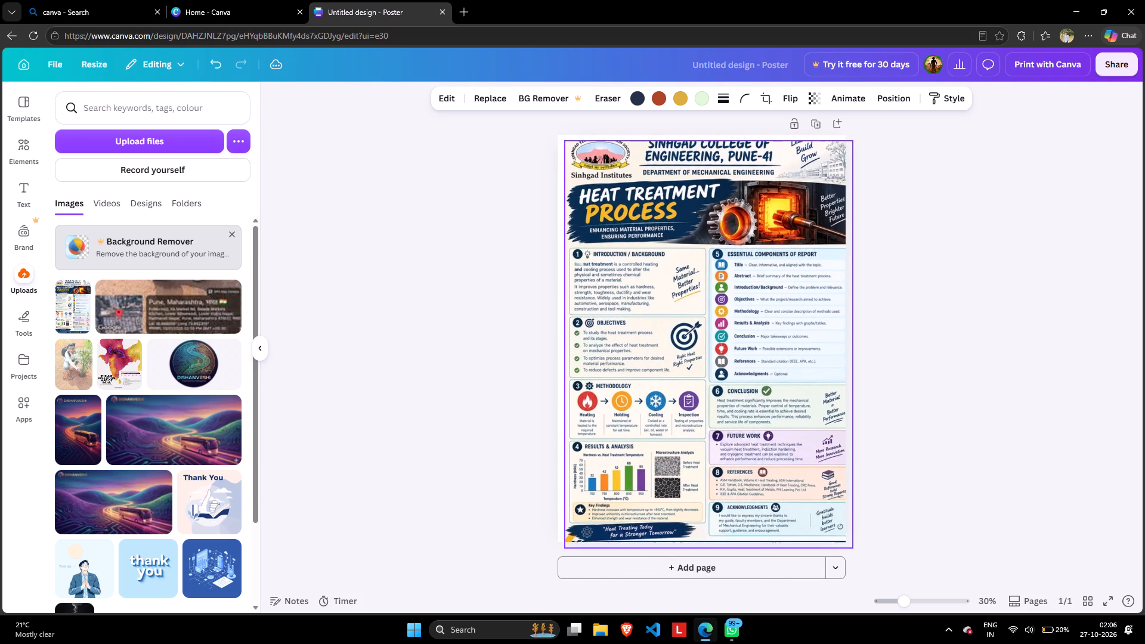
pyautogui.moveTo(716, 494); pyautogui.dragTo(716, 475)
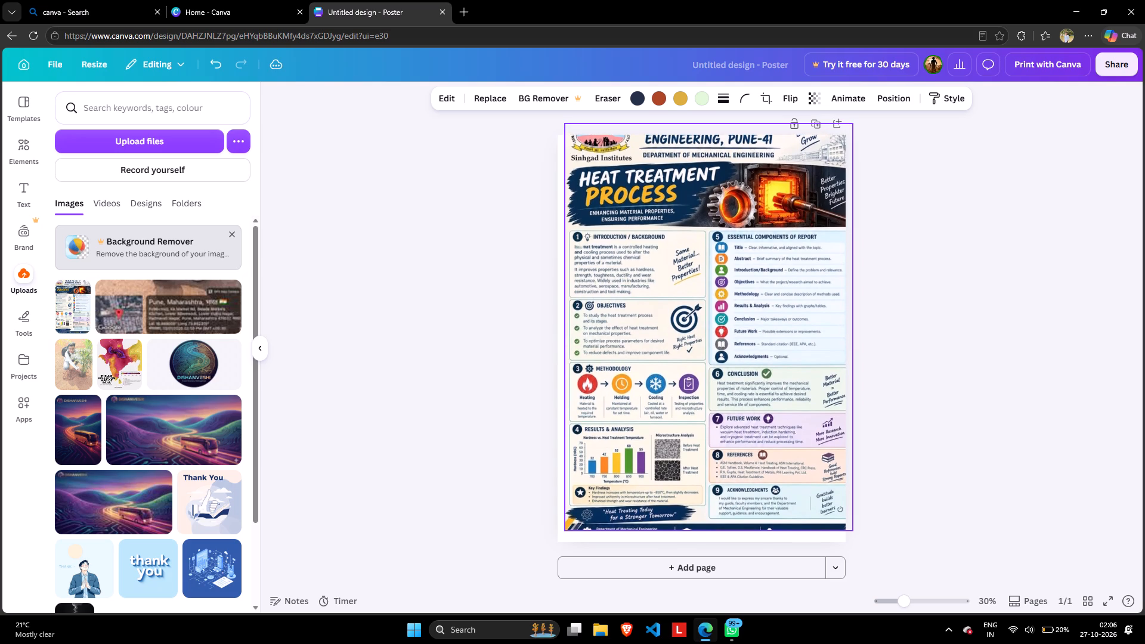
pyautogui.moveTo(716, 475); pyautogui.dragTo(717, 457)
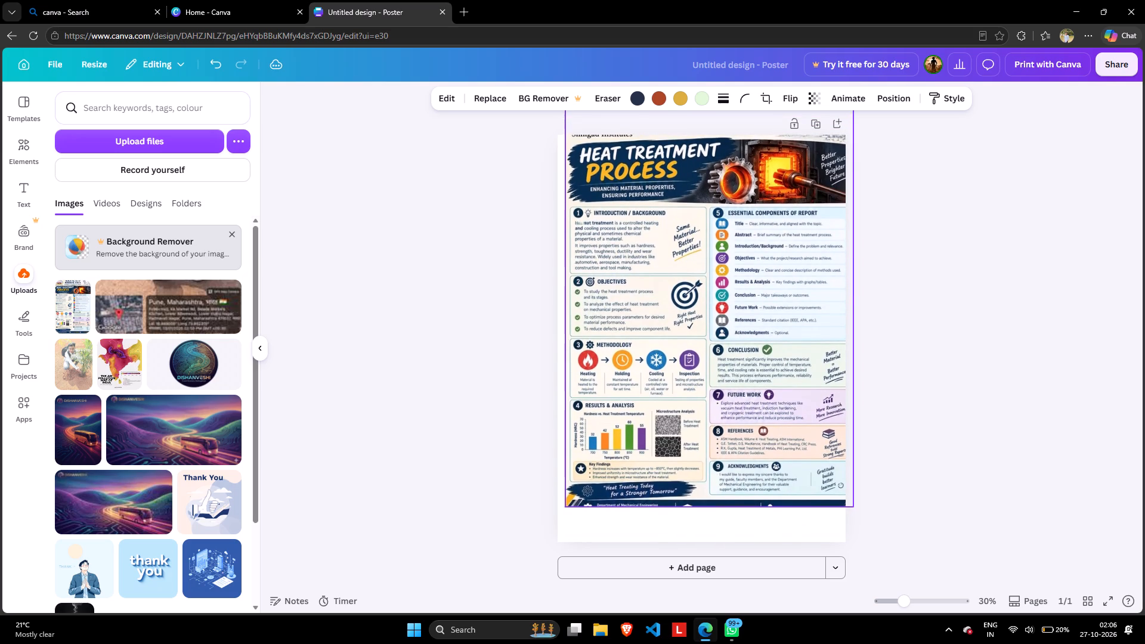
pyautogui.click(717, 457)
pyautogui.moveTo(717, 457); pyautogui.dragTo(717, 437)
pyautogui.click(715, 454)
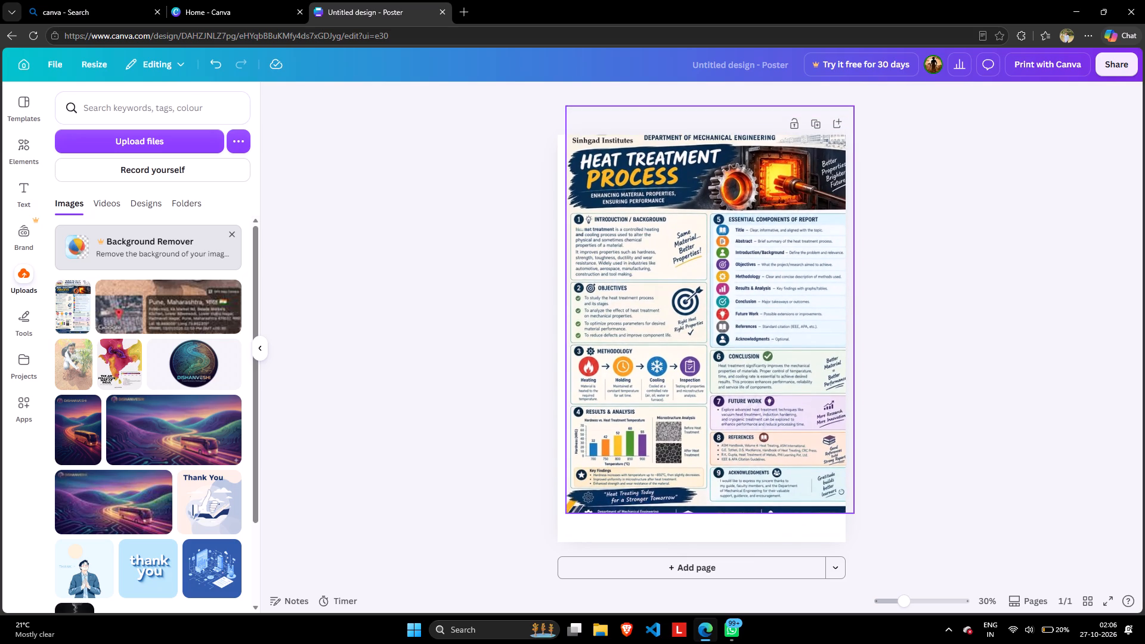
# Restore the poster image to its smaller, uncropped size centred on the page and hide the uploaded files.
pyautogui.click(725, 532)
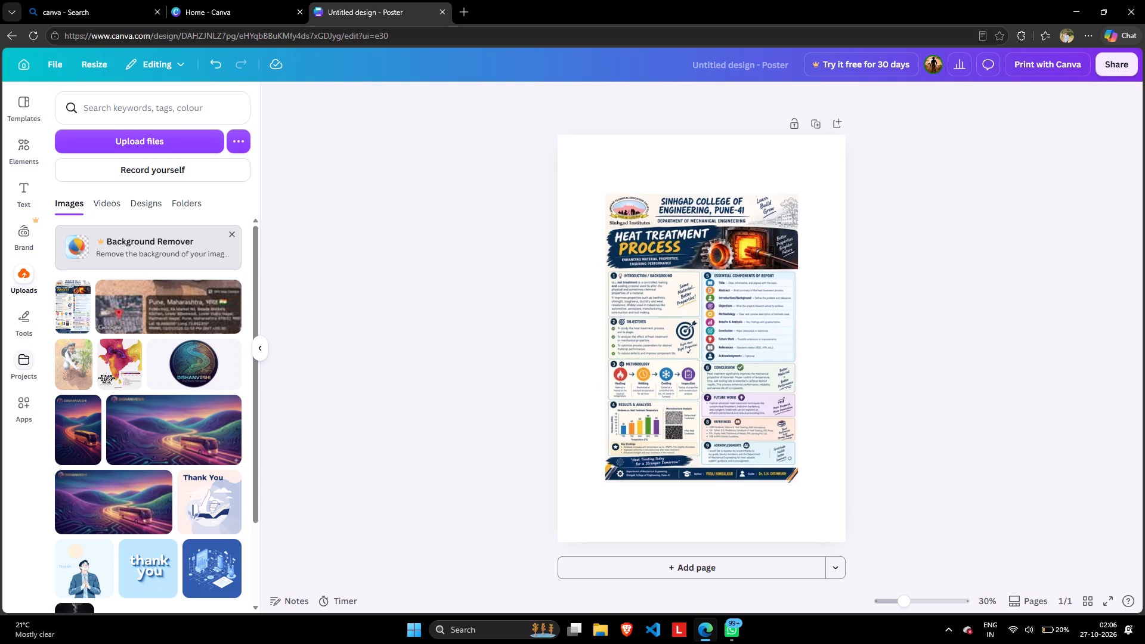
pyautogui.click(26, 272)
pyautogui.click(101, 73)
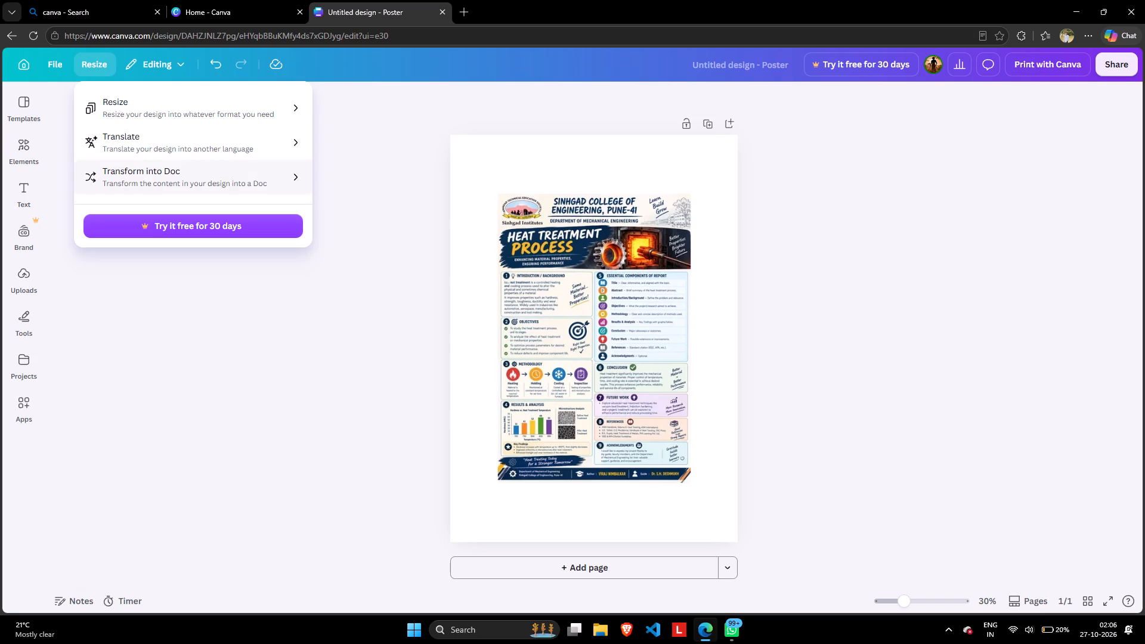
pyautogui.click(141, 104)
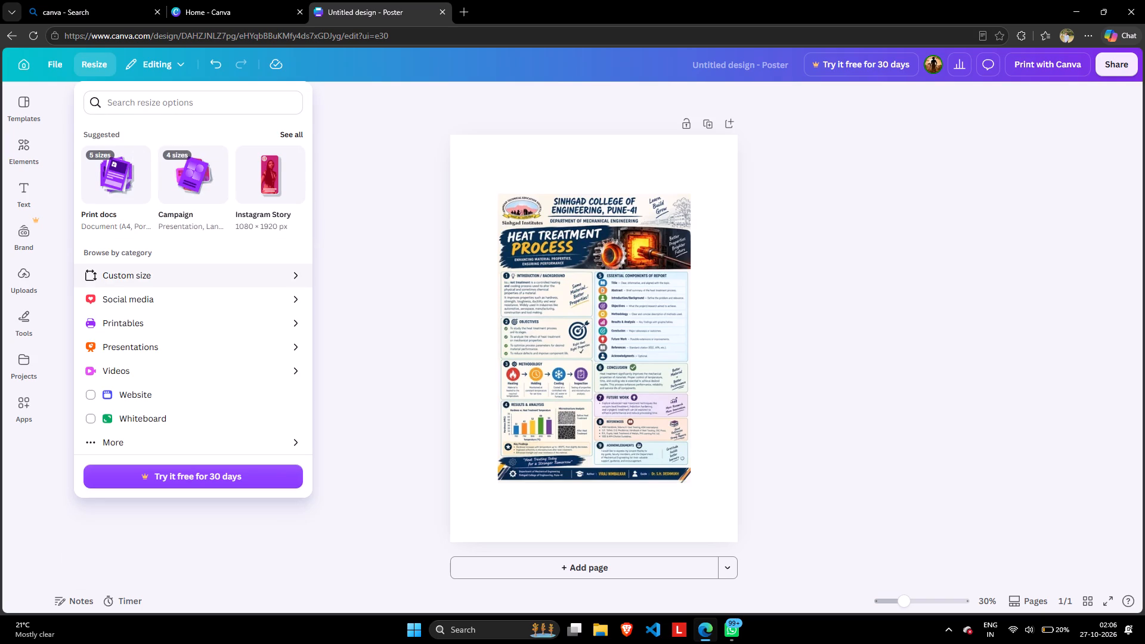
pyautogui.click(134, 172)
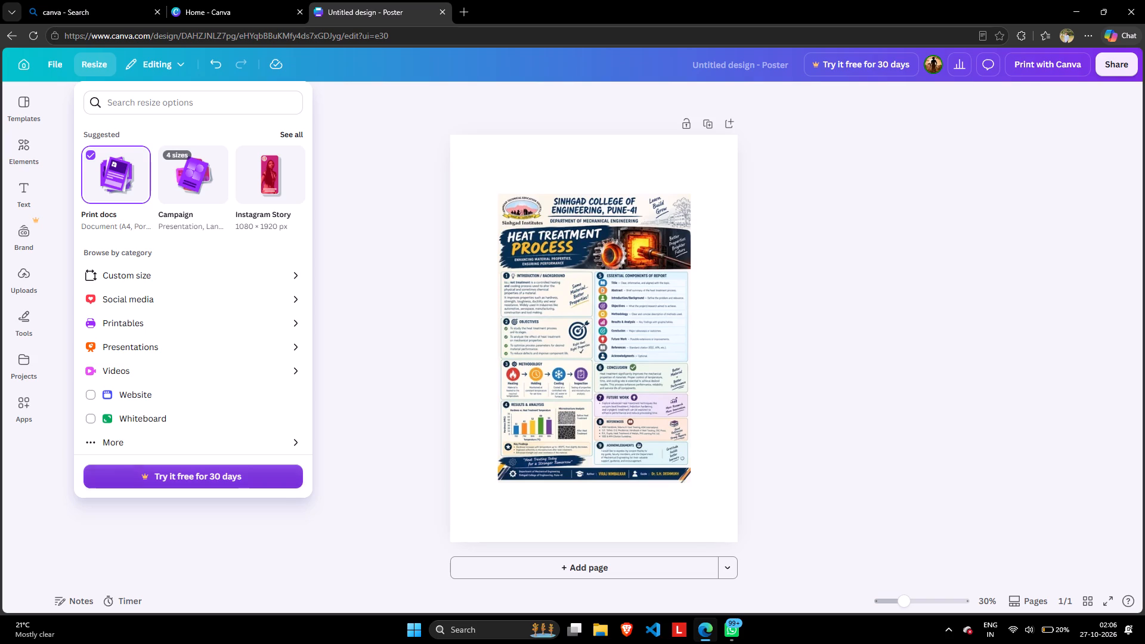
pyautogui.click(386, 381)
# Move the poster image slightly up from the page's centre, keeping it horizontally centred.
pyautogui.moveTo(540, 297); pyautogui.dragTo(541, 267)
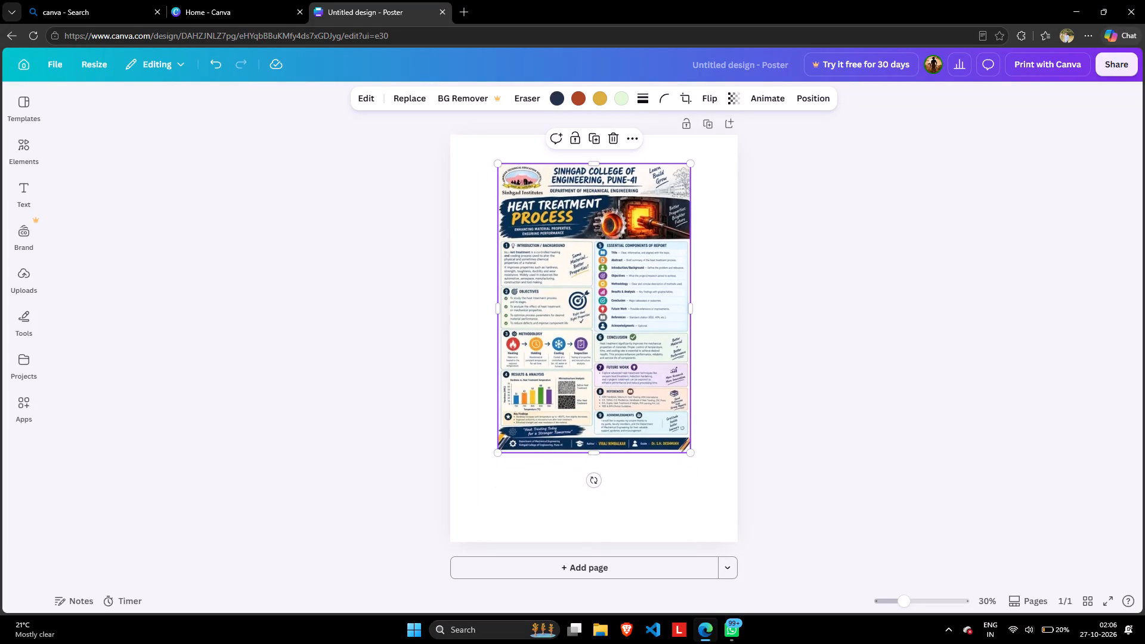
pyautogui.moveTo(595, 448); pyautogui.dragTo(595, 458)
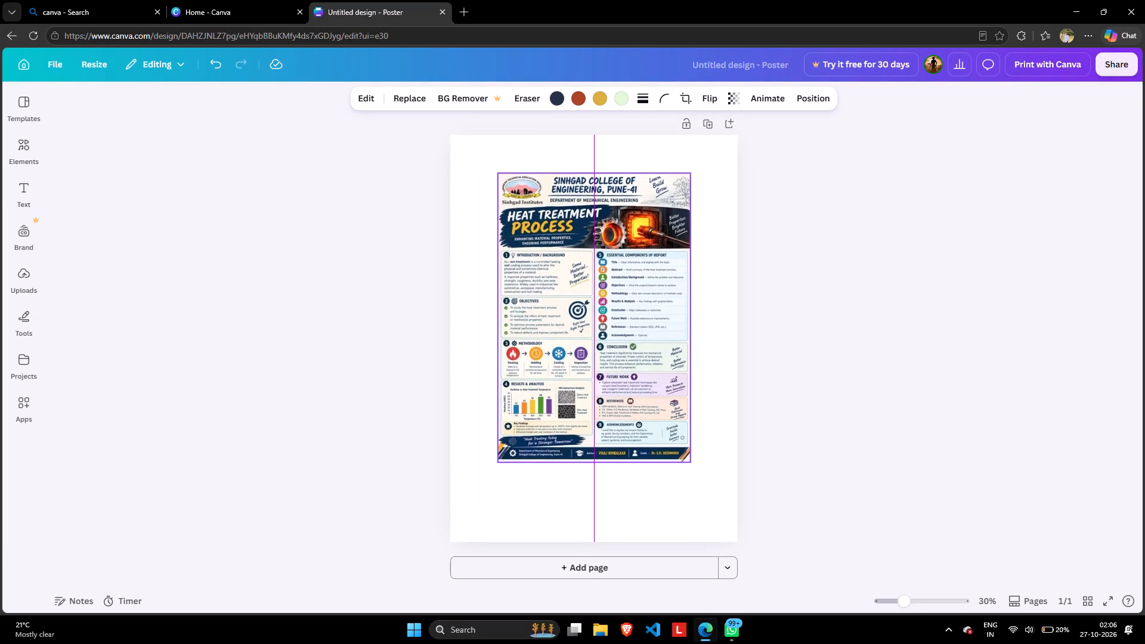
pyautogui.moveTo(595, 458); pyautogui.dragTo(595, 466)
pyautogui.click(595, 466)
# Extend the poster image's frame down to the page's bottom edge, about 53.2 high, and widen it toward the page's left edge.
pyautogui.moveTo(594, 470); pyautogui.dragTo(594, 483)
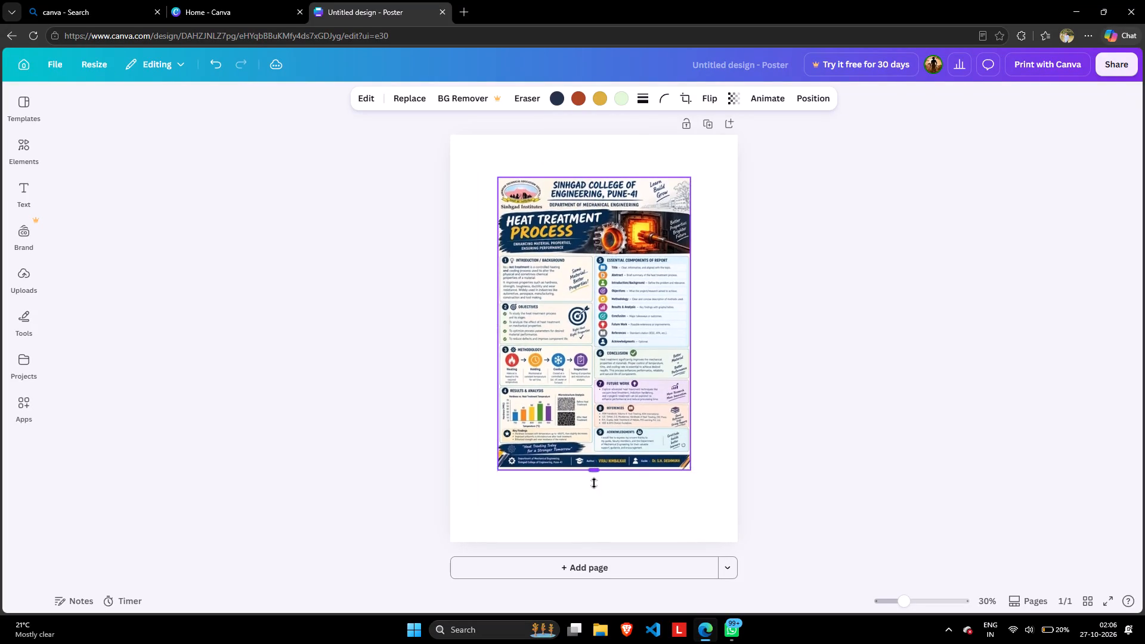
pyautogui.moveTo(594, 483); pyautogui.dragTo(593, 549)
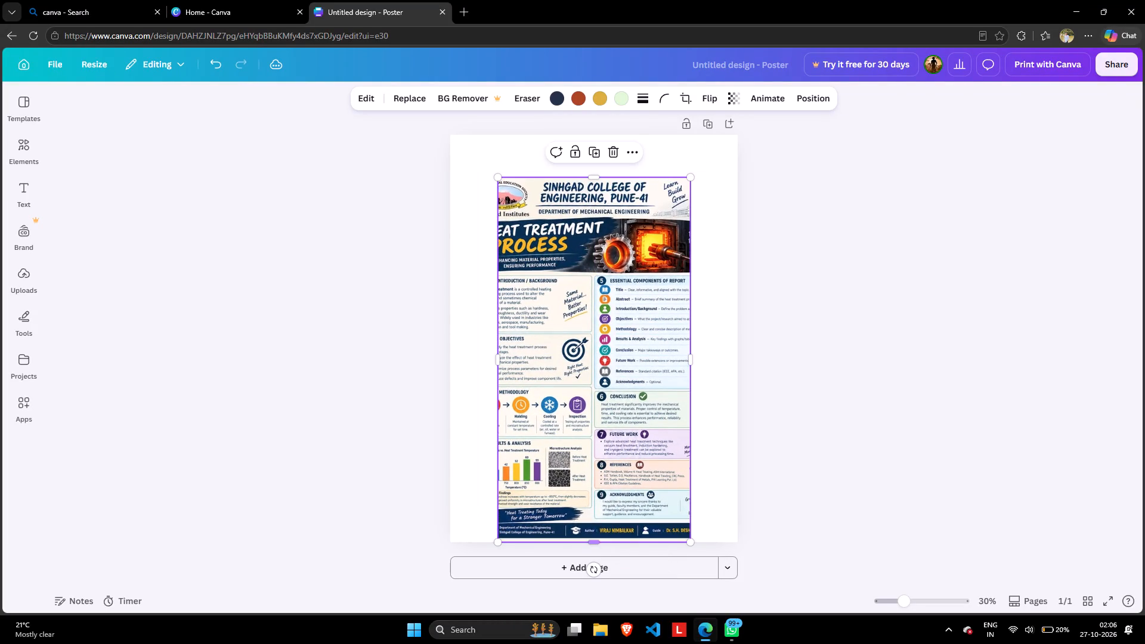
pyautogui.moveTo(494, 363); pyautogui.dragTo(463, 369)
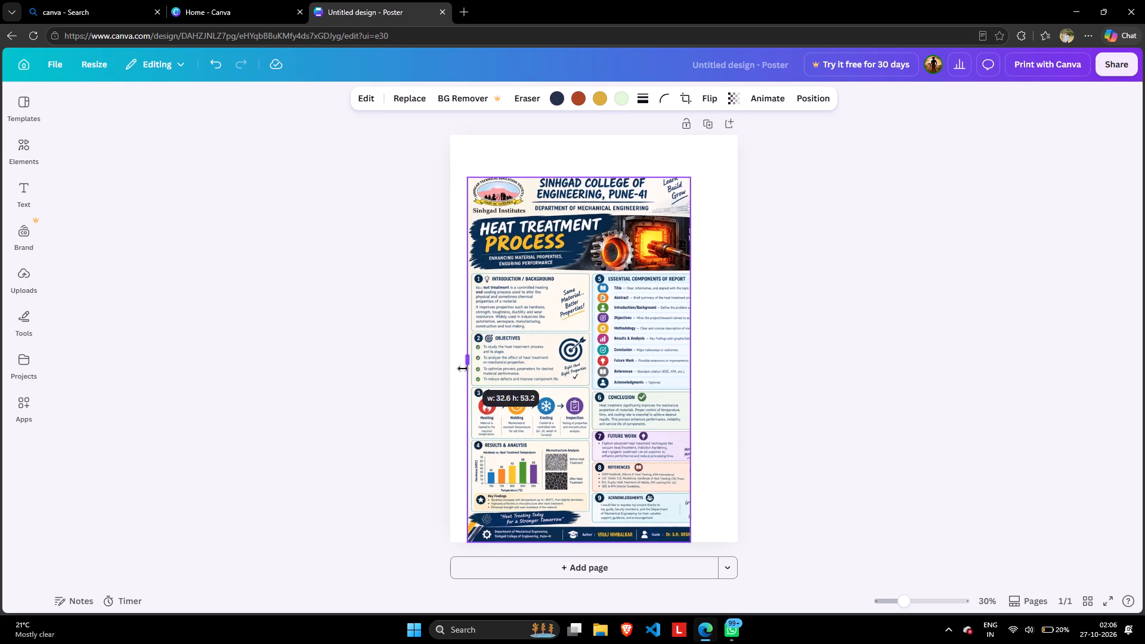
# Stretch the poster image's frame outward to the page's left, right and top edges, making it about 42 cm wide.
pyautogui.moveTo(463, 369); pyautogui.dragTo(445, 371)
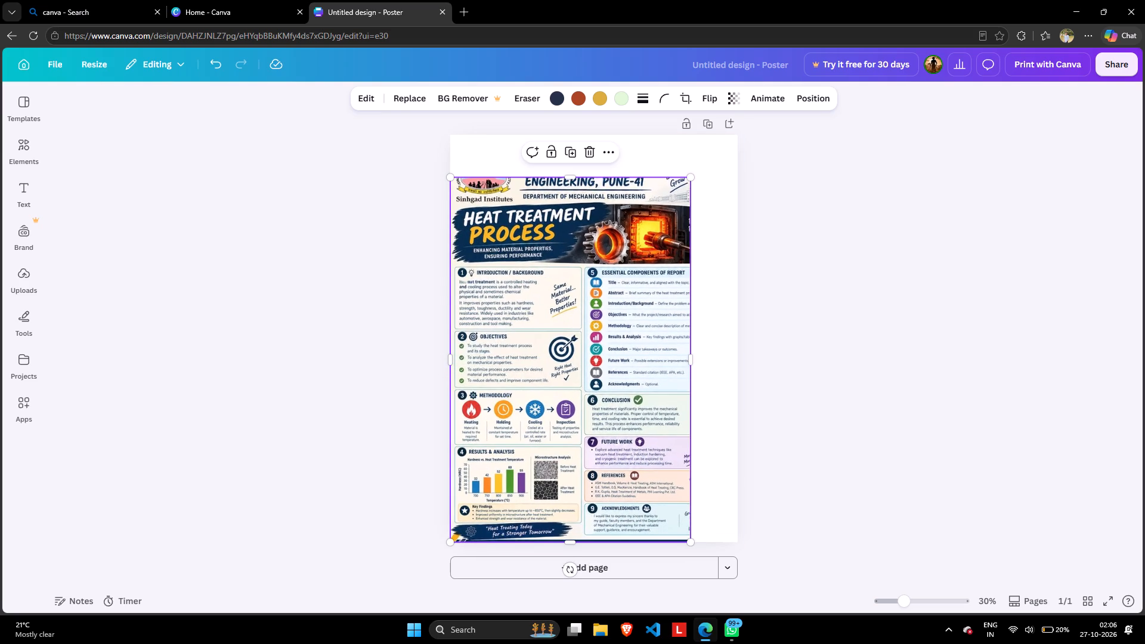
pyautogui.moveTo(691, 355); pyautogui.dragTo(741, 352)
pyautogui.moveTo(594, 177); pyautogui.dragTo(593, 147)
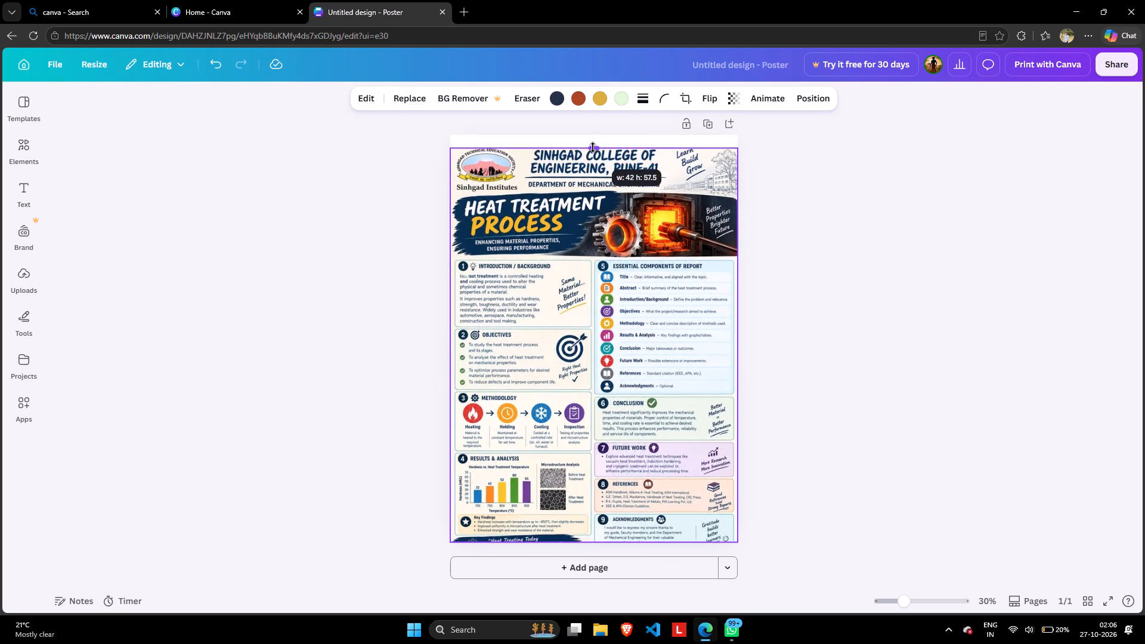
pyautogui.moveTo(593, 147); pyautogui.dragTo(593, 134)
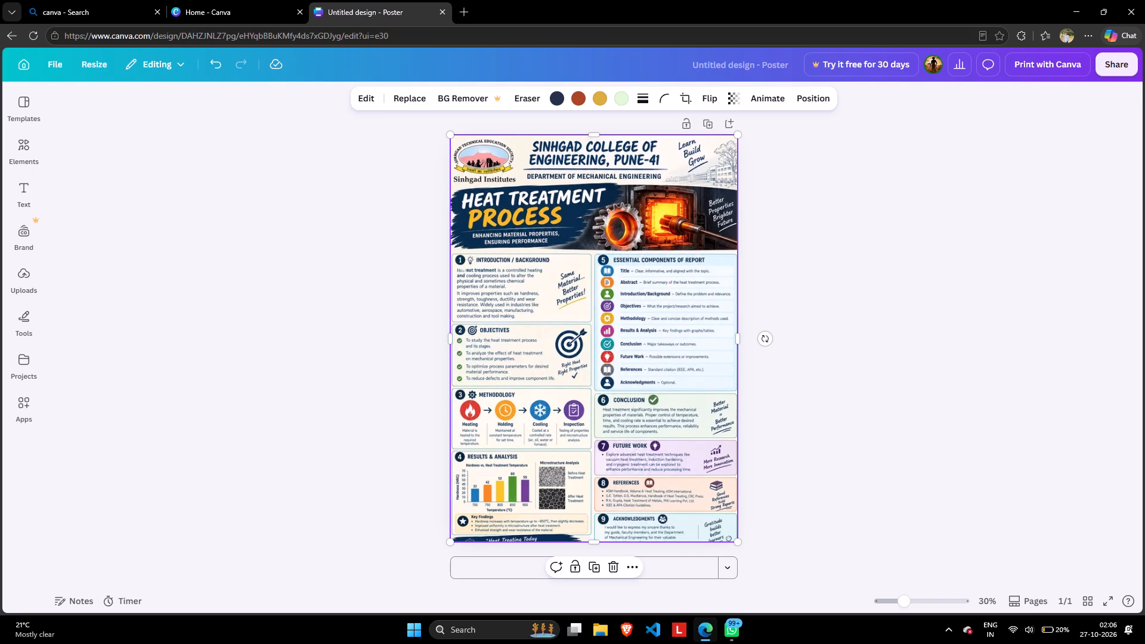
pyautogui.click(587, 372)
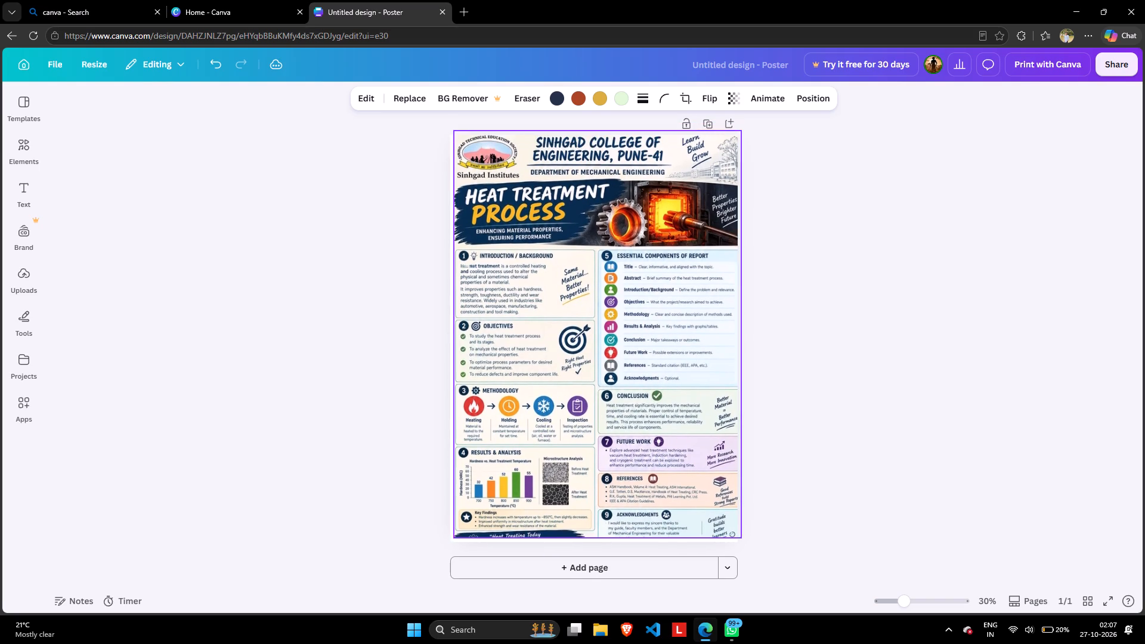
pyautogui.click(592, 377)
pyautogui.moveTo(592, 377); pyautogui.dragTo(592, 367)
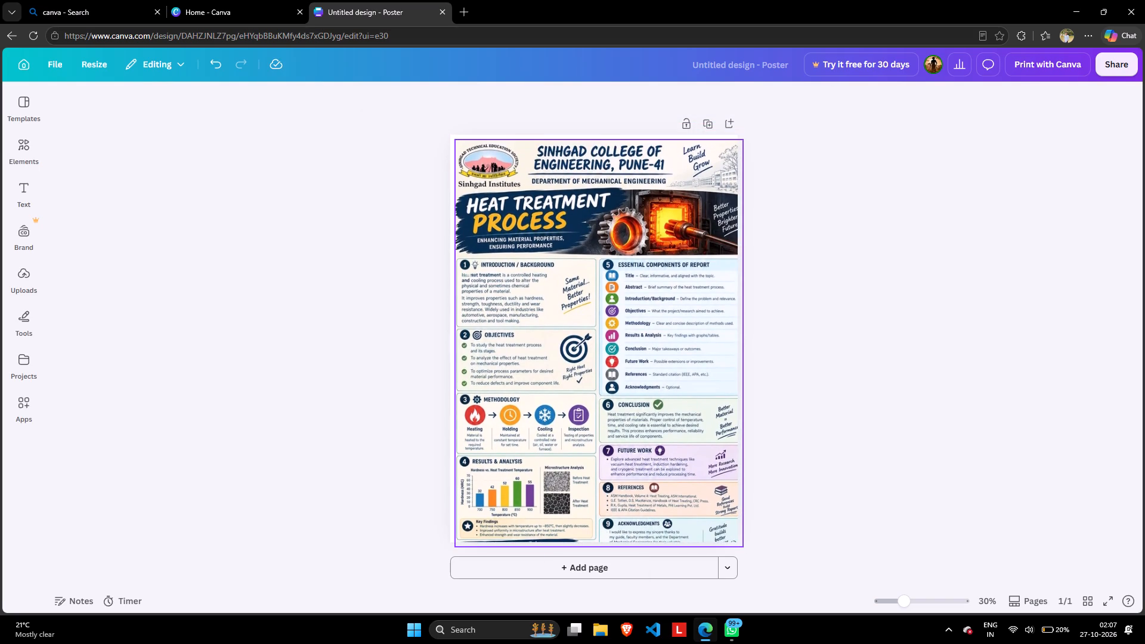
pyautogui.moveTo(592, 367); pyautogui.dragTo(592, 366)
pyautogui.moveTo(592, 371); pyautogui.dragTo(591, 366)
pyautogui.moveTo(594, 538); pyautogui.dragTo(596, 552)
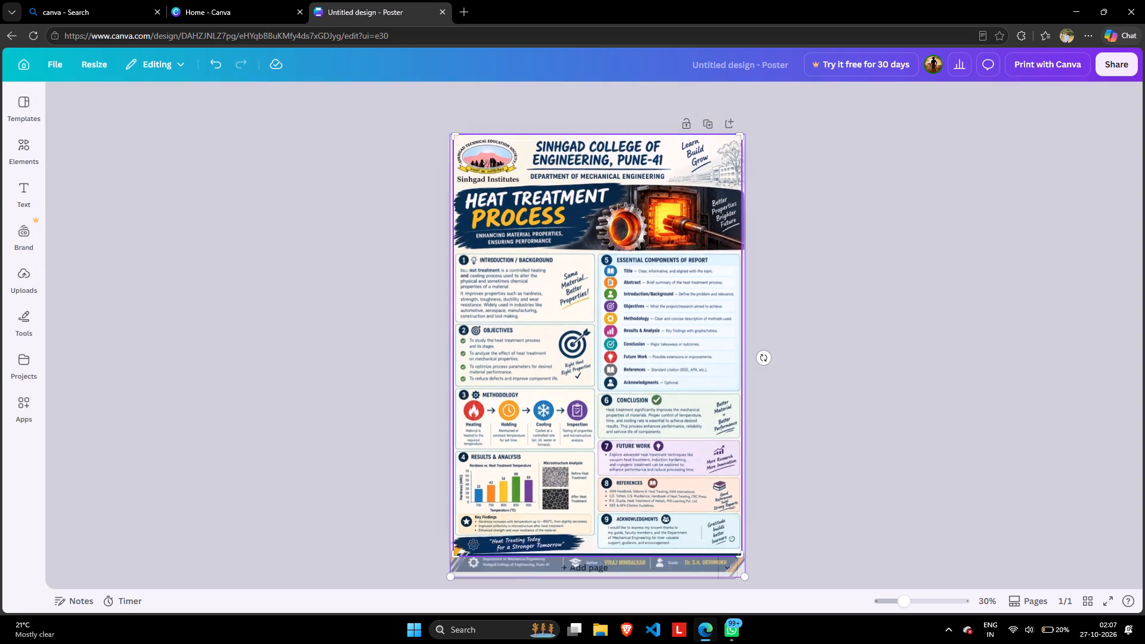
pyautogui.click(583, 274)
# Move the poster image slightly further right, keeping its top edge on the page's top edge.
pyautogui.moveTo(583, 277); pyautogui.dragTo(587, 292)
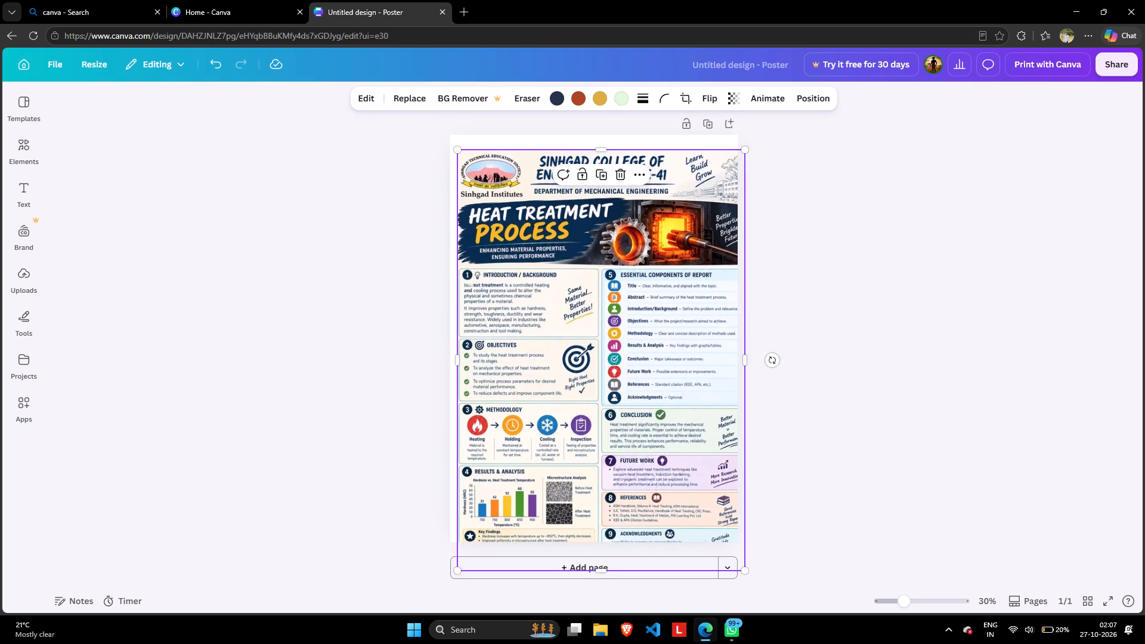
pyautogui.moveTo(587, 292); pyautogui.dragTo(587, 277)
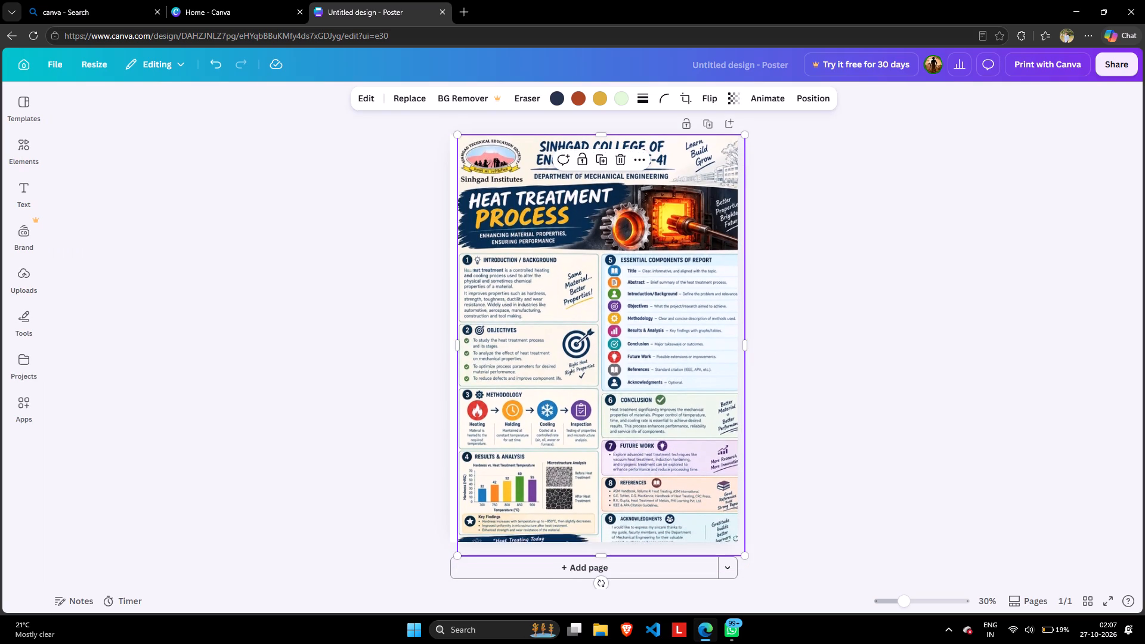
# Try the Original, 1:1 and 9:16 crop ratios on the poster image, and crop it to 4:5.
pyautogui.doubleClick(564, 339)
pyautogui.click(564, 339)
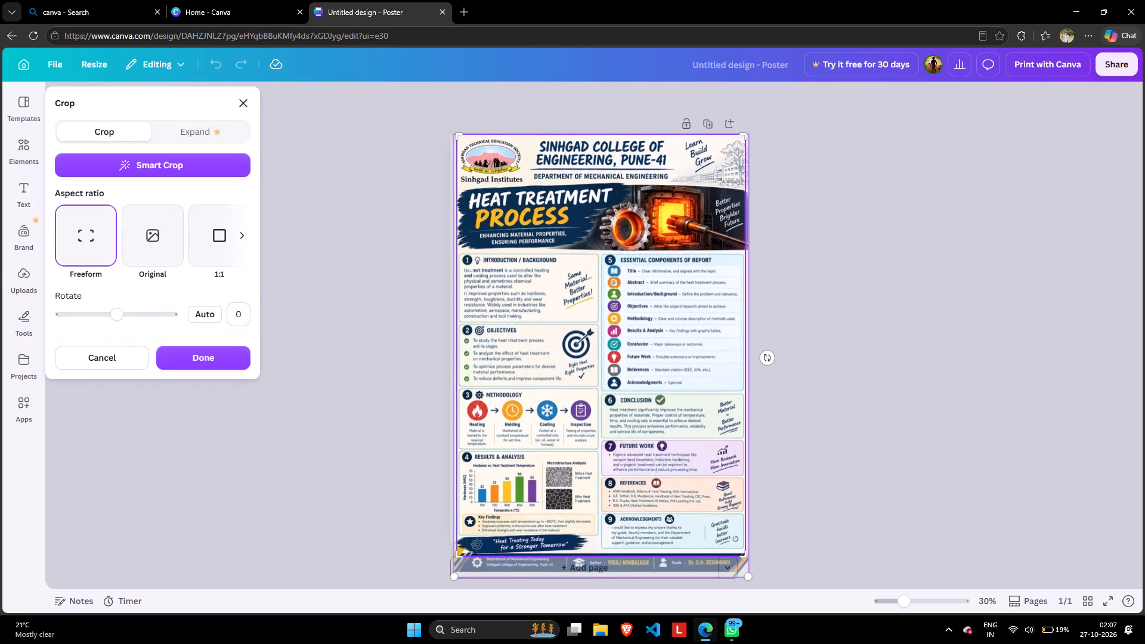
pyautogui.click(157, 233)
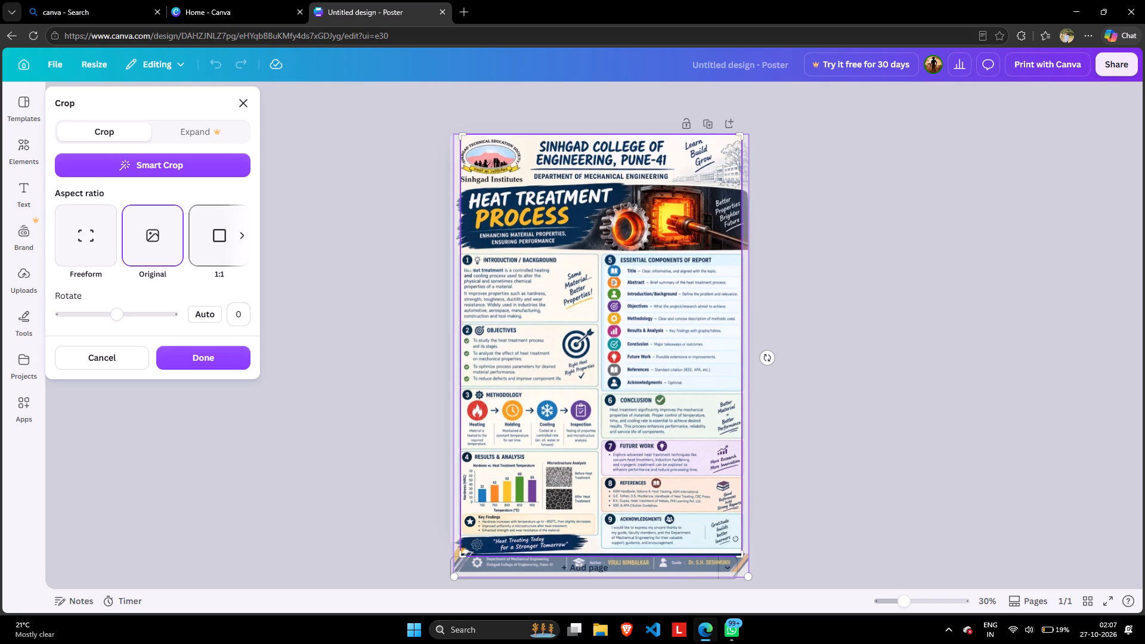
pyautogui.click(221, 252)
pyautogui.moveTo(221, 252); pyautogui.dragTo(187, 245)
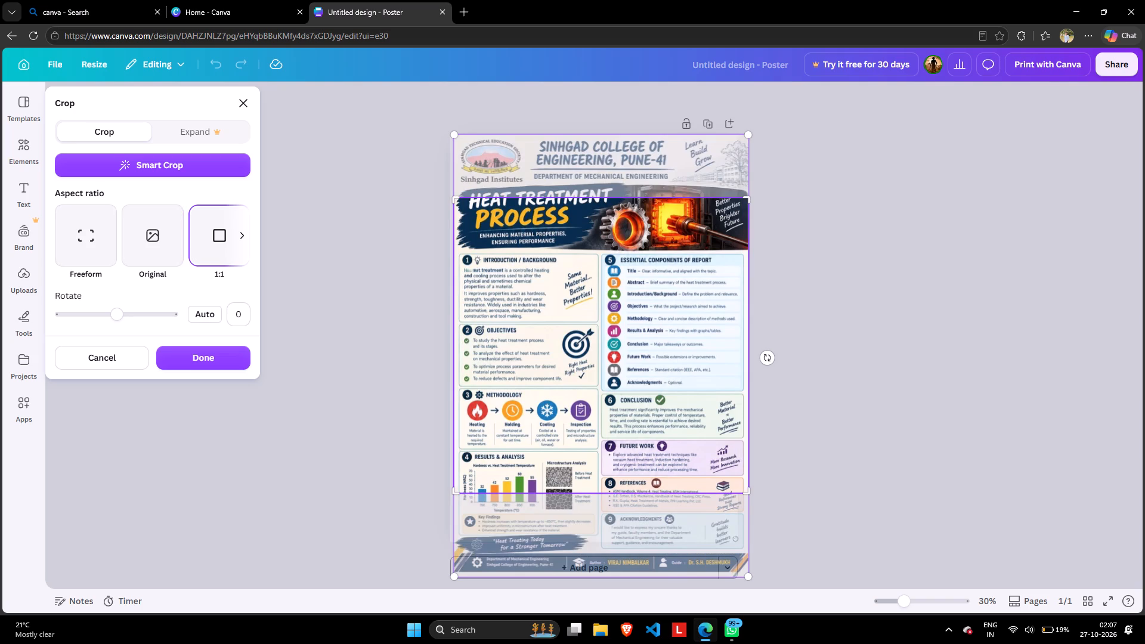
pyautogui.moveTo(187, 245); pyautogui.dragTo(178, 246)
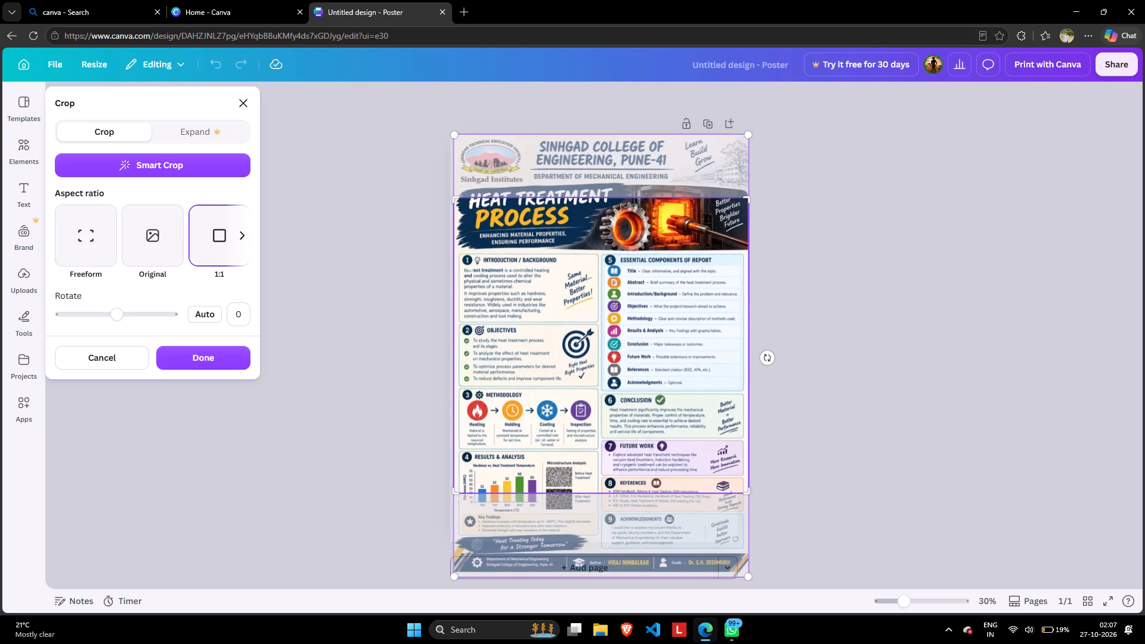
pyautogui.click(245, 236)
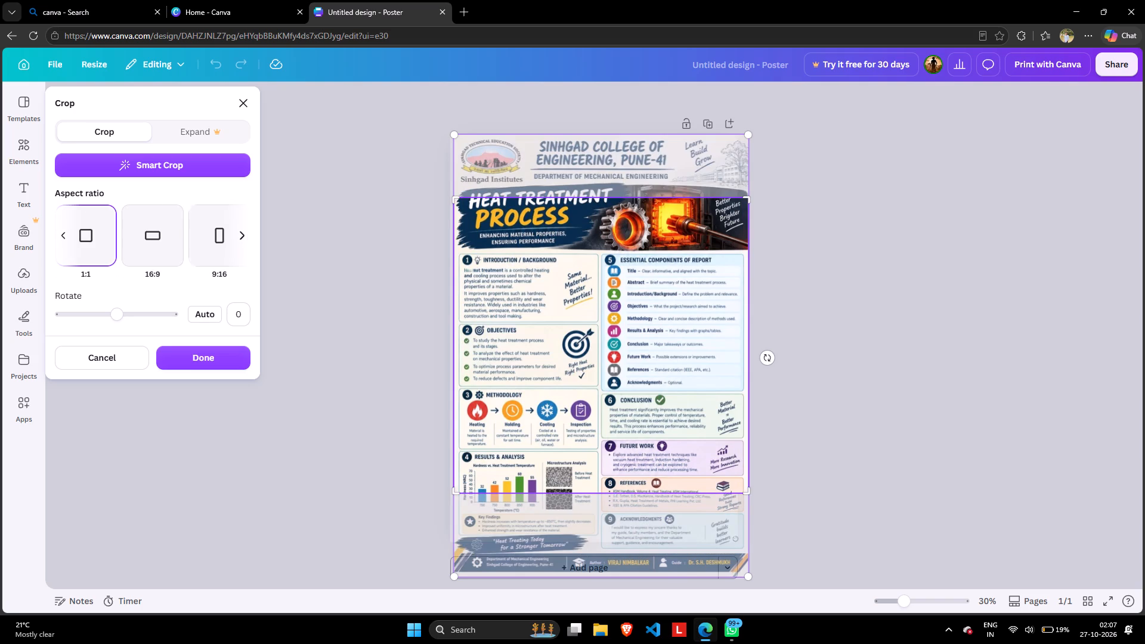
pyautogui.click(198, 240)
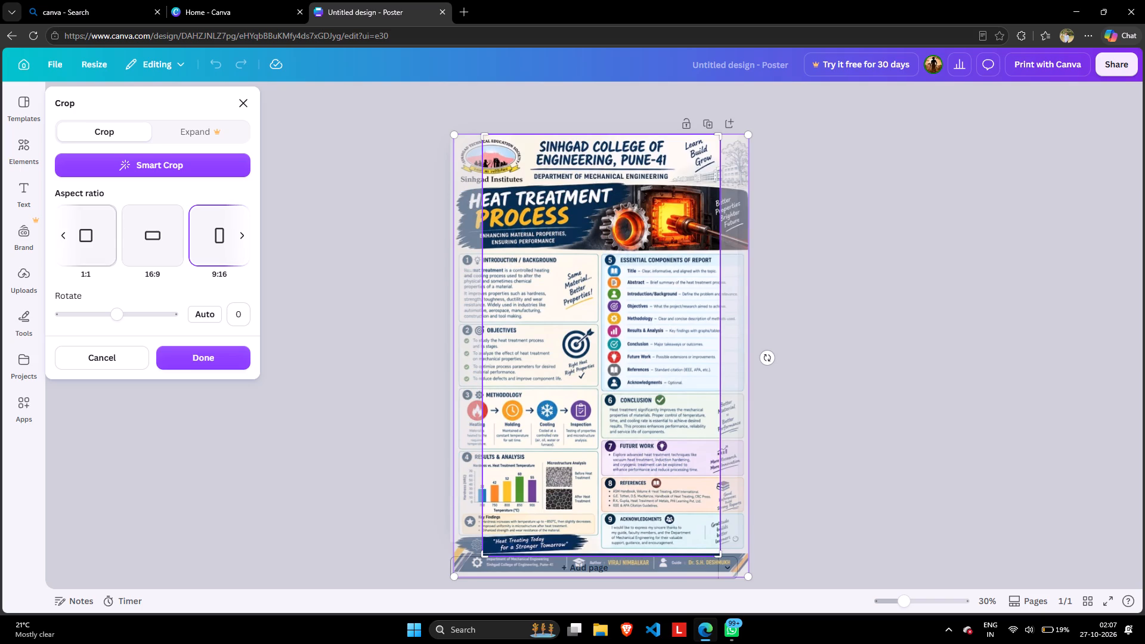
pyautogui.click(242, 240)
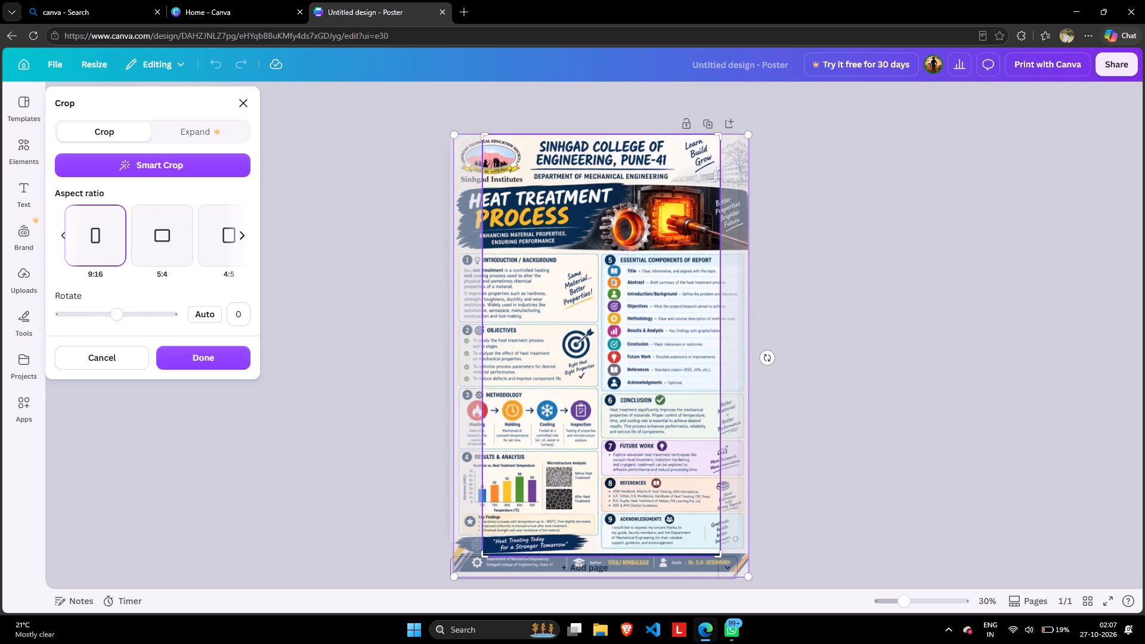
pyautogui.click(221, 250)
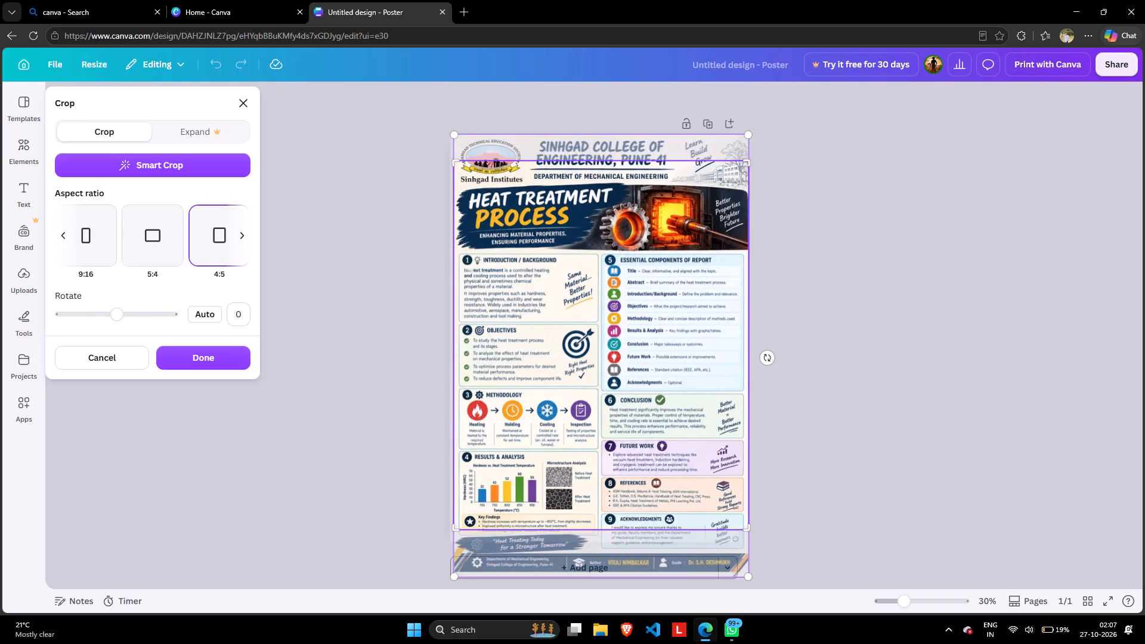
pyautogui.click(909, 181)
# Extend the poster image's frame up to the page's top edge and down past its bottom edge, and shift the image slightly up.
pyautogui.moveTo(598, 160); pyautogui.dragTo(596, 153)
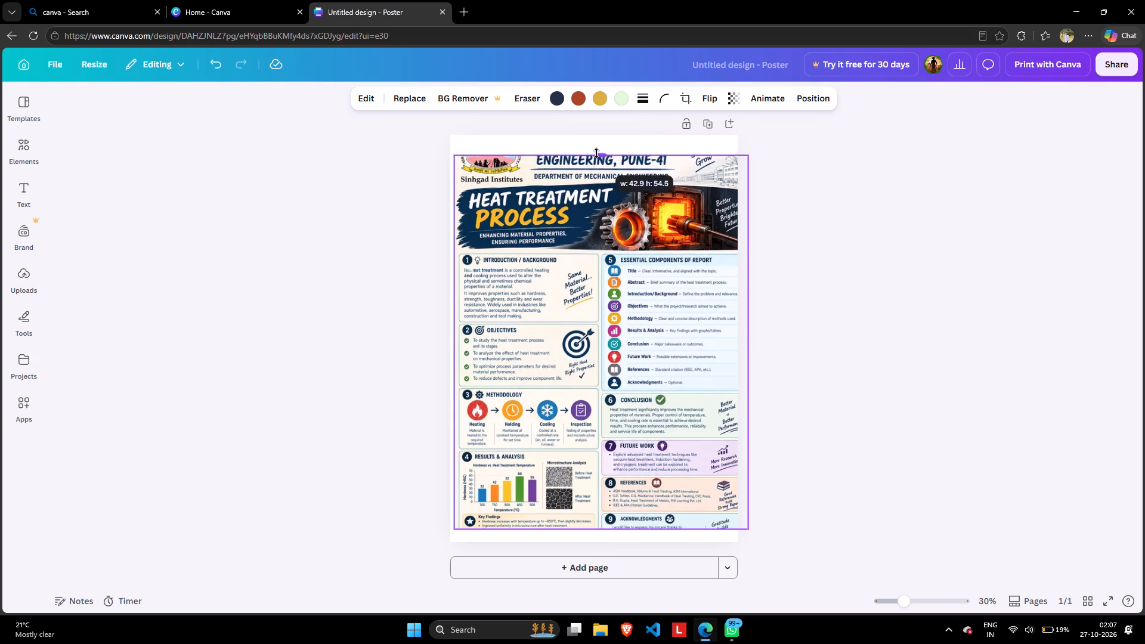
pyautogui.moveTo(596, 153); pyautogui.dragTo(596, 134)
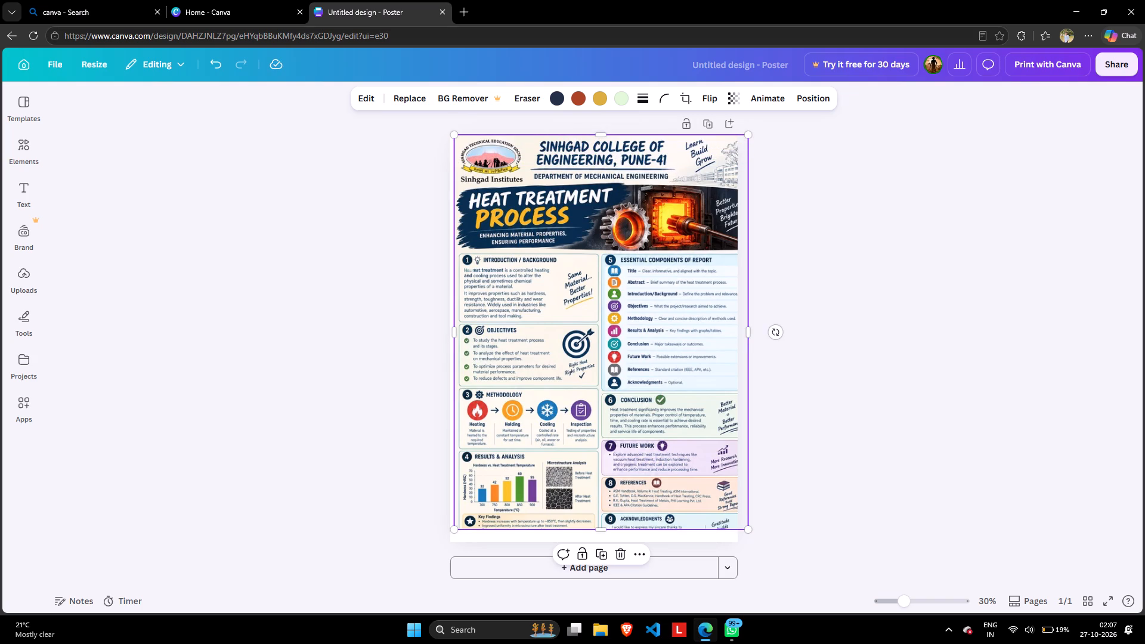
pyautogui.moveTo(599, 527); pyautogui.dragTo(602, 548)
pyautogui.click(590, 482)
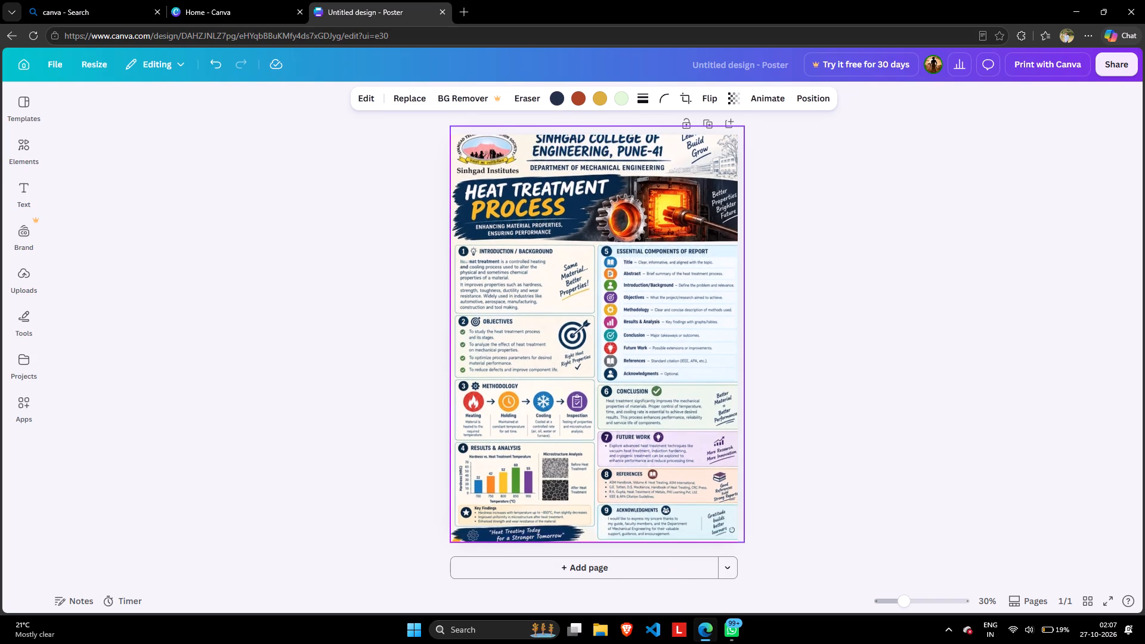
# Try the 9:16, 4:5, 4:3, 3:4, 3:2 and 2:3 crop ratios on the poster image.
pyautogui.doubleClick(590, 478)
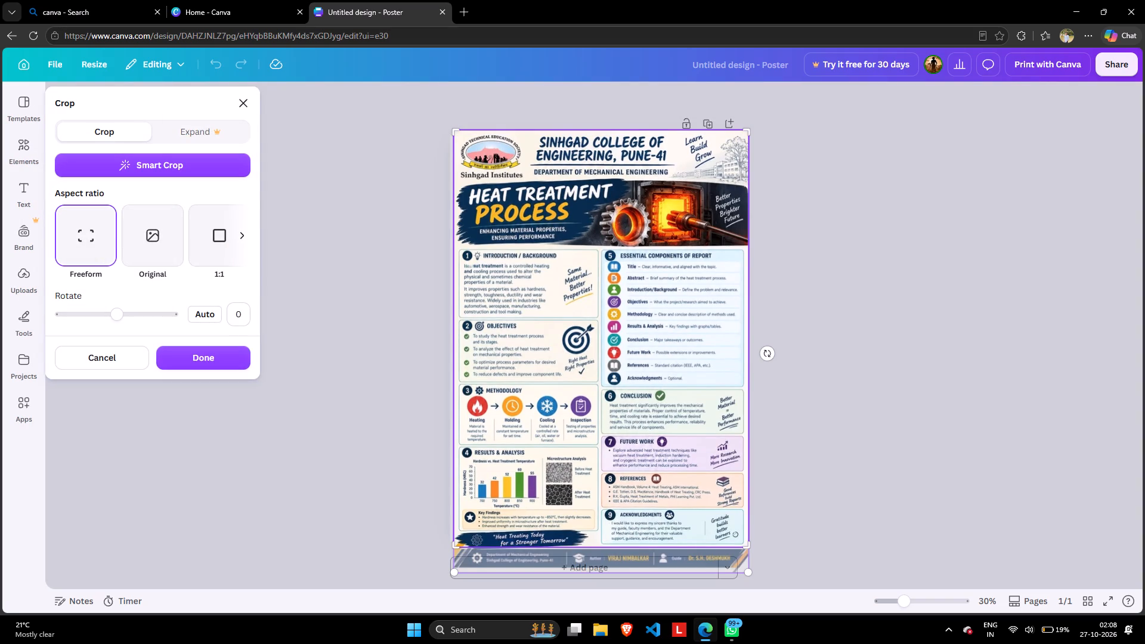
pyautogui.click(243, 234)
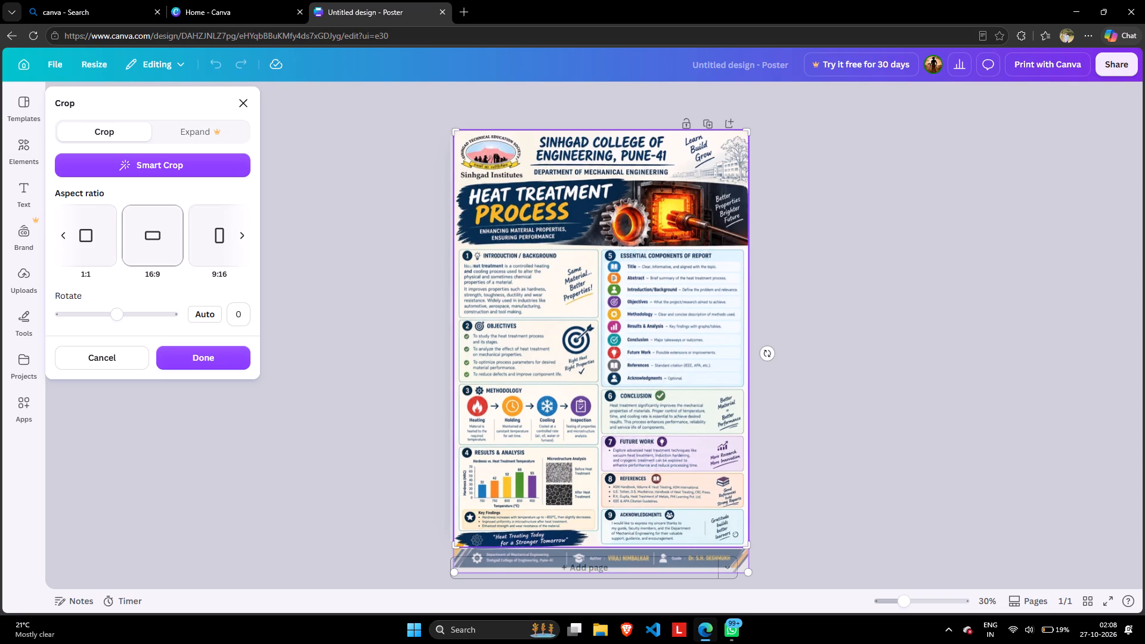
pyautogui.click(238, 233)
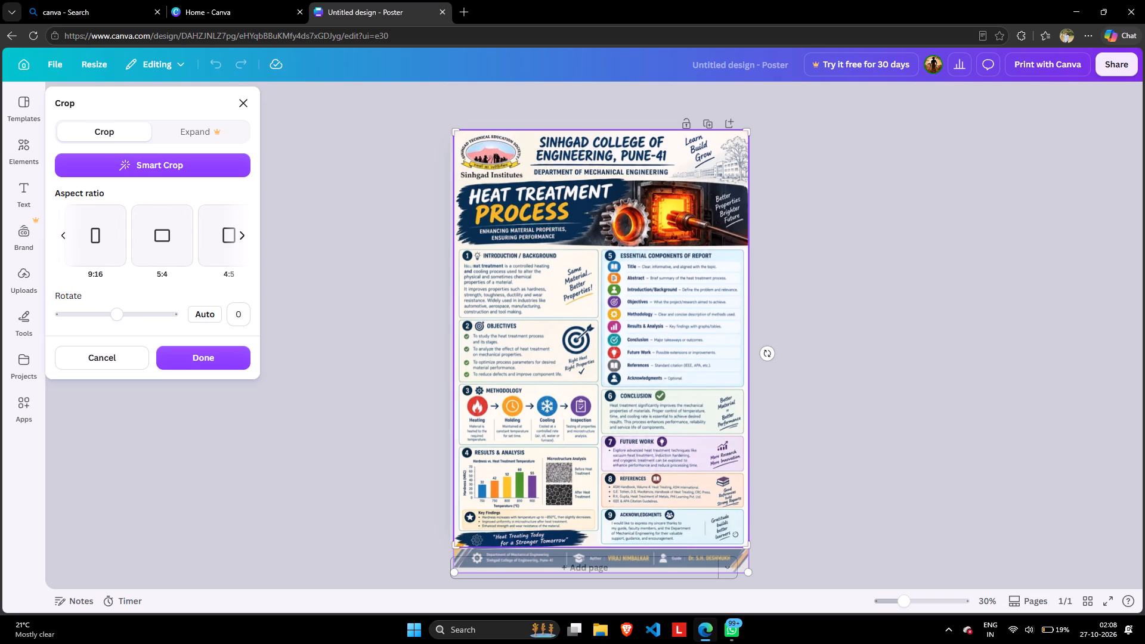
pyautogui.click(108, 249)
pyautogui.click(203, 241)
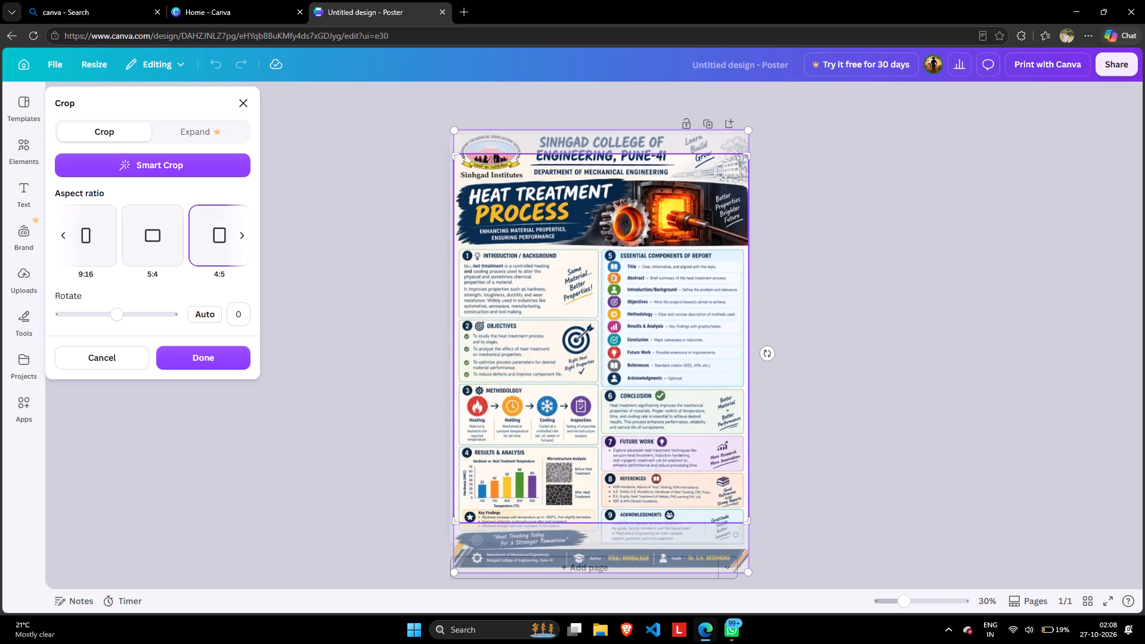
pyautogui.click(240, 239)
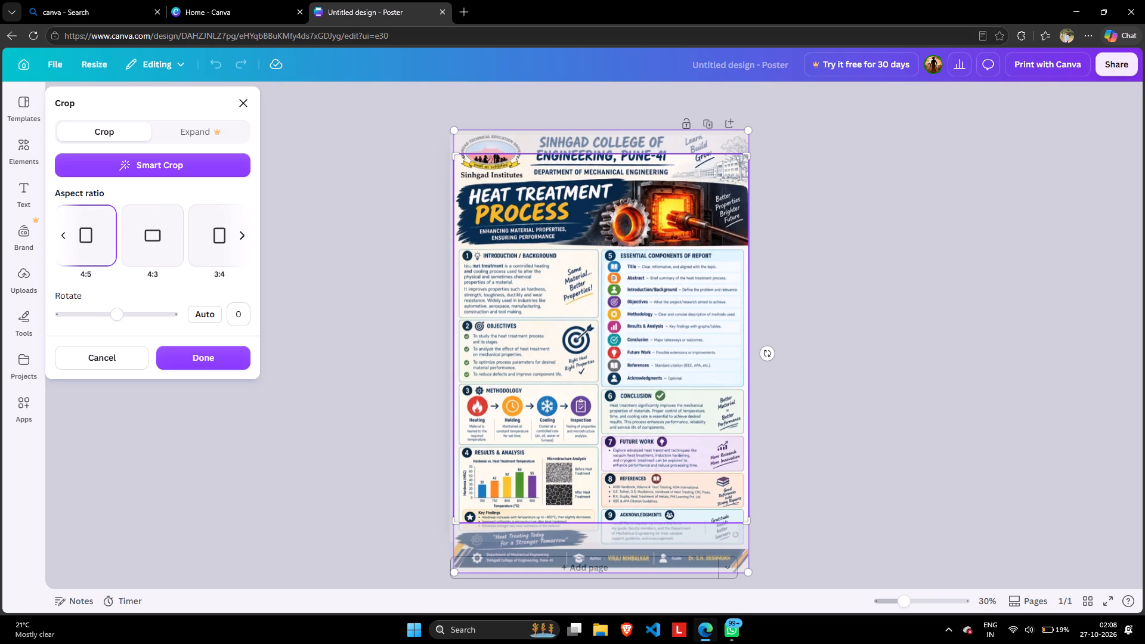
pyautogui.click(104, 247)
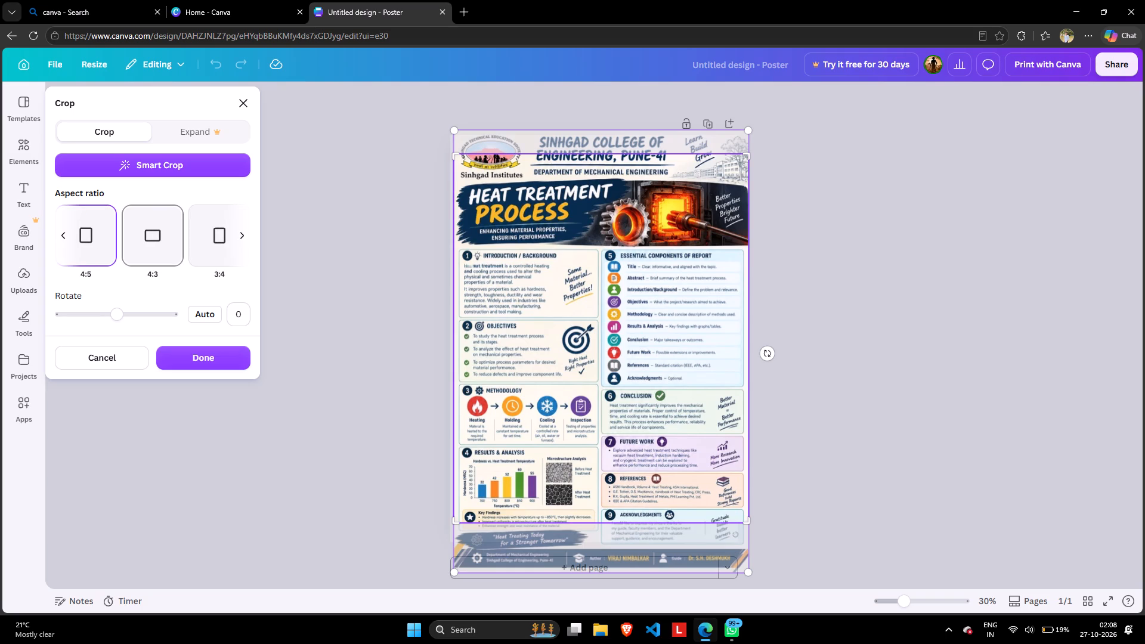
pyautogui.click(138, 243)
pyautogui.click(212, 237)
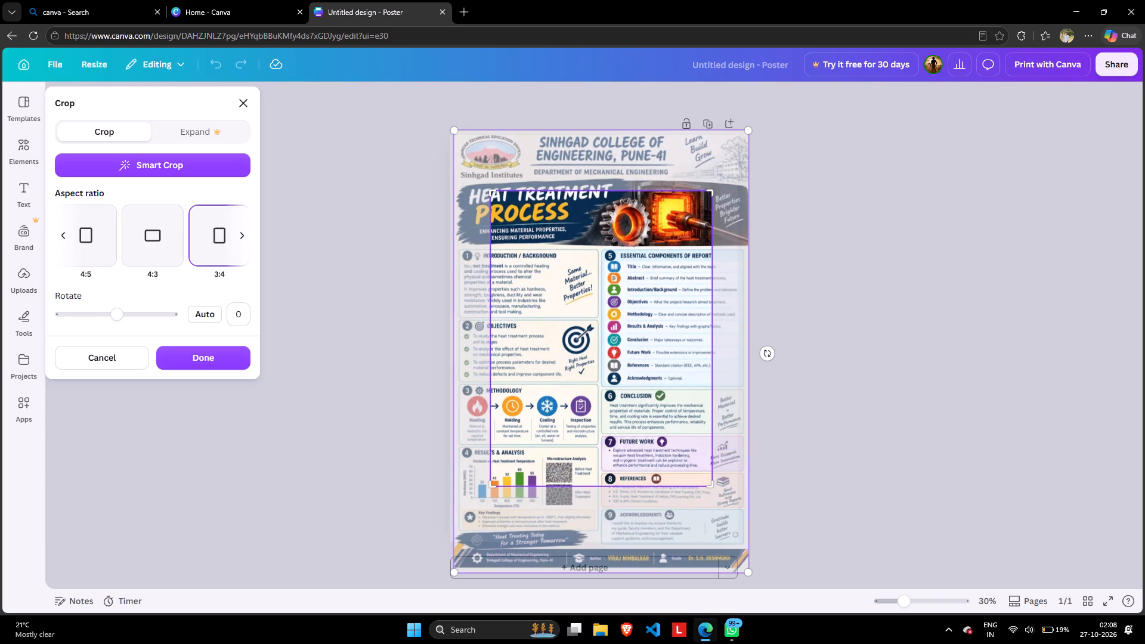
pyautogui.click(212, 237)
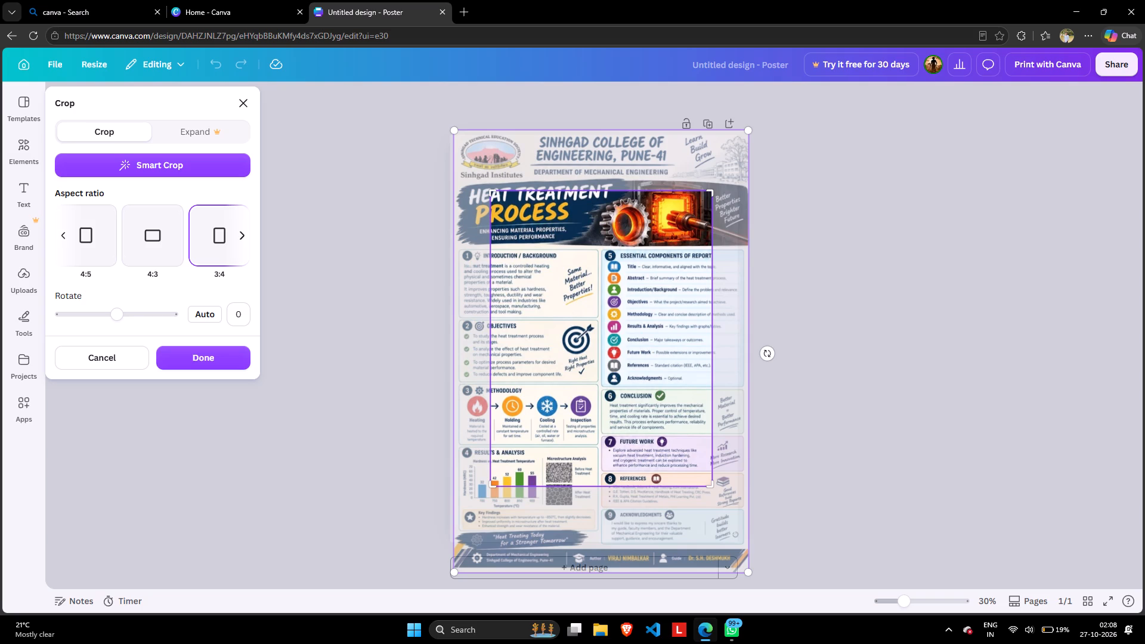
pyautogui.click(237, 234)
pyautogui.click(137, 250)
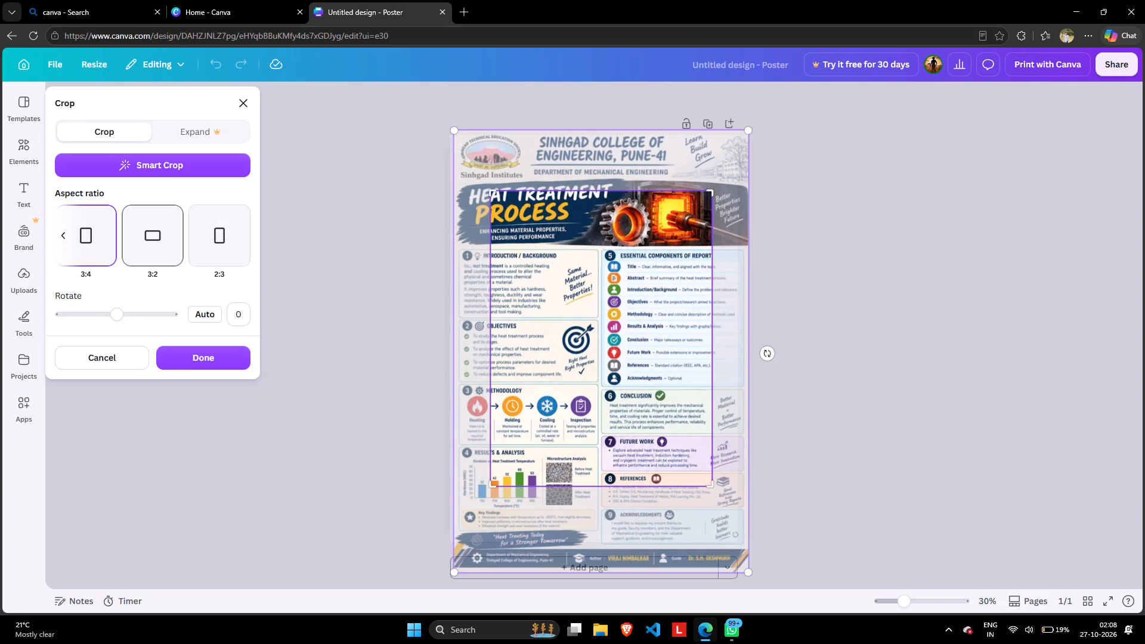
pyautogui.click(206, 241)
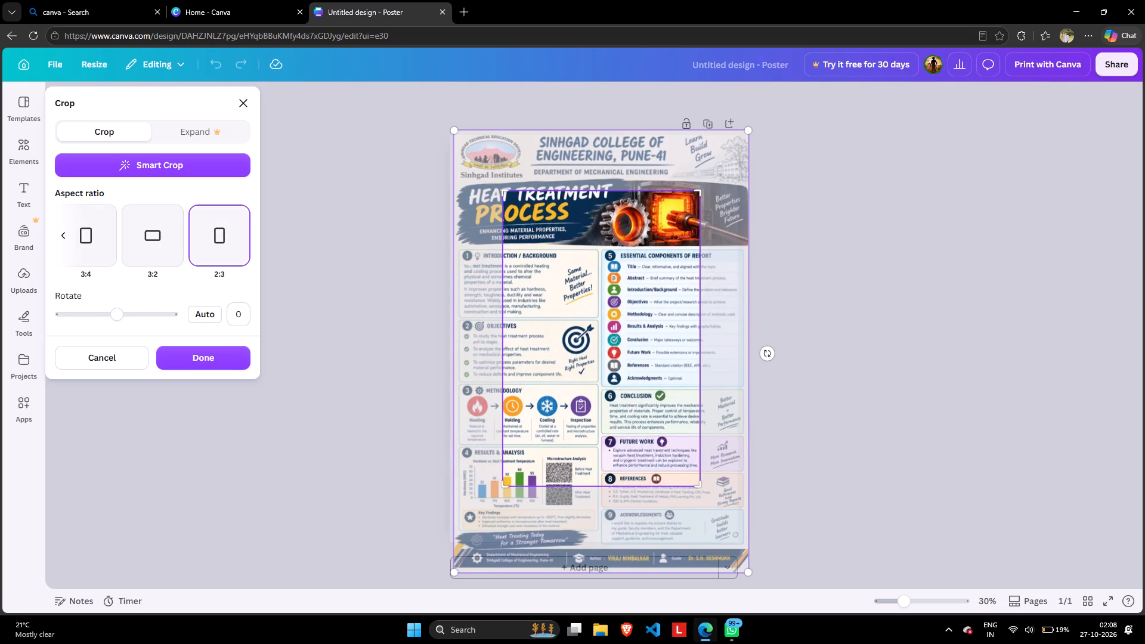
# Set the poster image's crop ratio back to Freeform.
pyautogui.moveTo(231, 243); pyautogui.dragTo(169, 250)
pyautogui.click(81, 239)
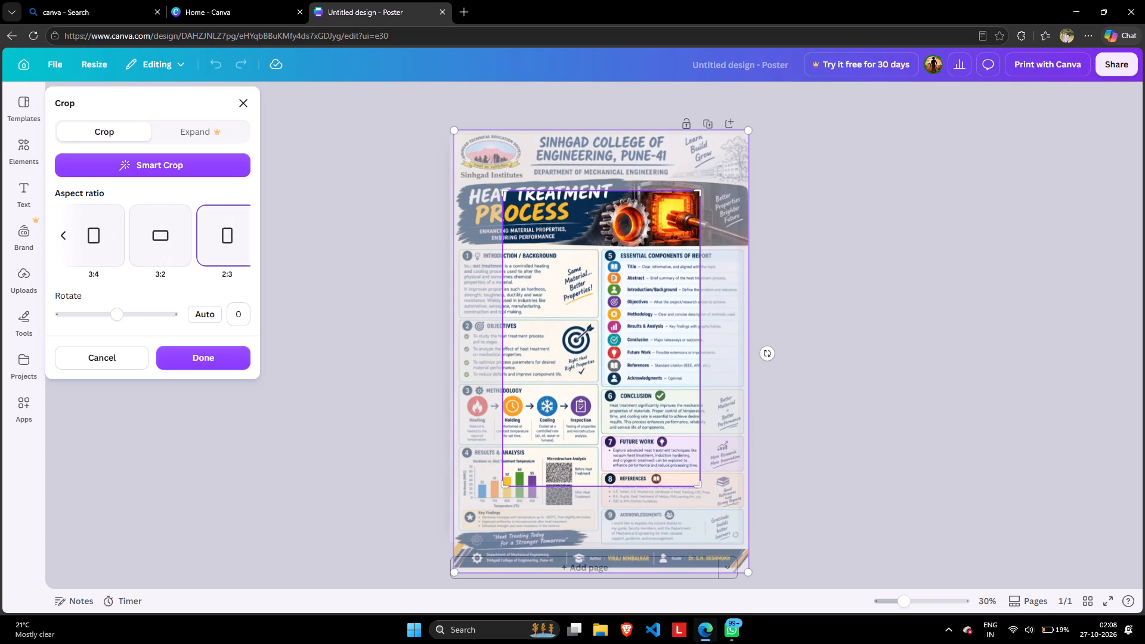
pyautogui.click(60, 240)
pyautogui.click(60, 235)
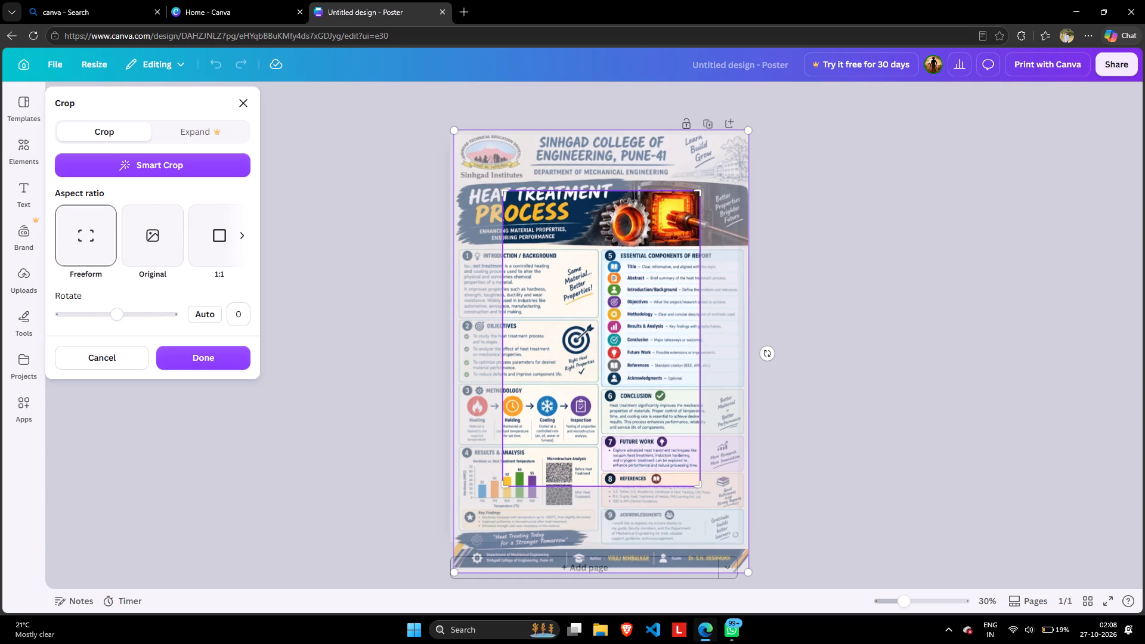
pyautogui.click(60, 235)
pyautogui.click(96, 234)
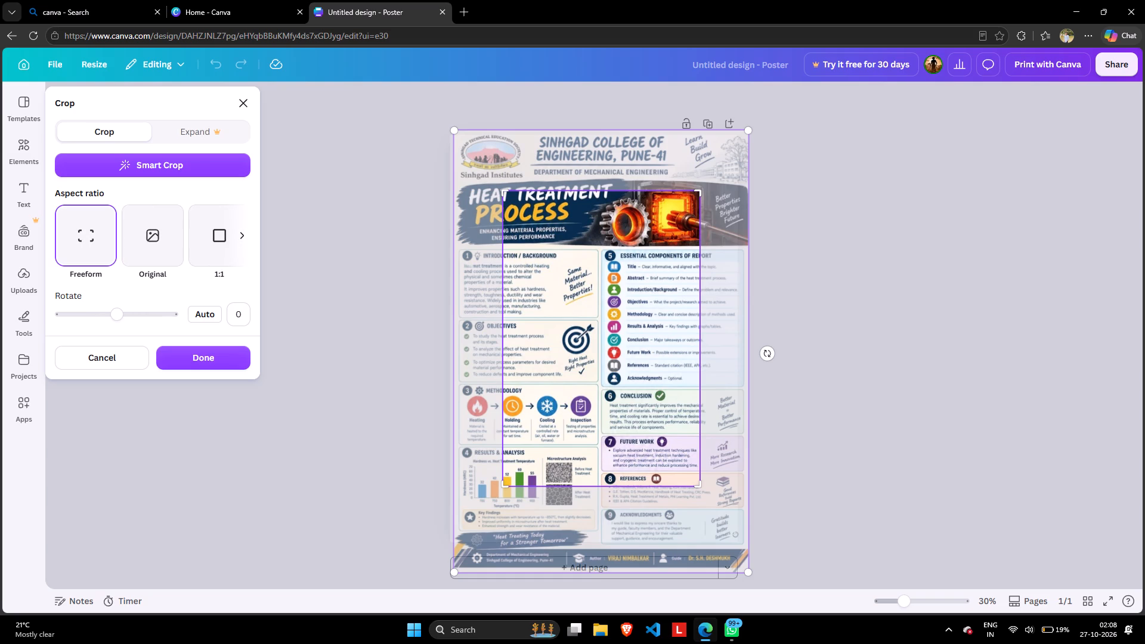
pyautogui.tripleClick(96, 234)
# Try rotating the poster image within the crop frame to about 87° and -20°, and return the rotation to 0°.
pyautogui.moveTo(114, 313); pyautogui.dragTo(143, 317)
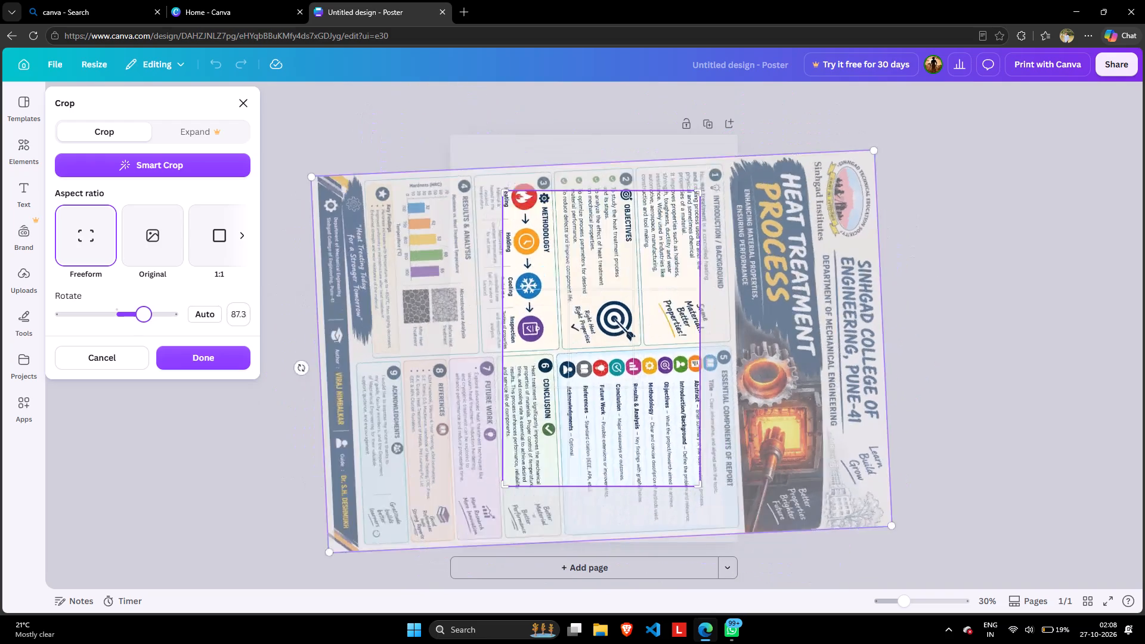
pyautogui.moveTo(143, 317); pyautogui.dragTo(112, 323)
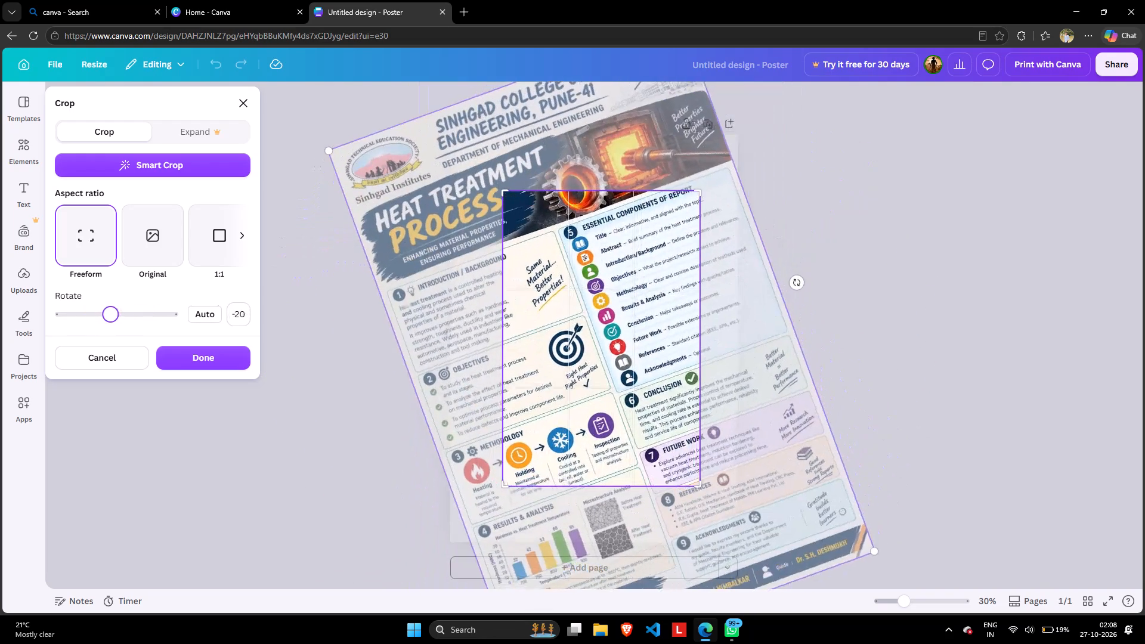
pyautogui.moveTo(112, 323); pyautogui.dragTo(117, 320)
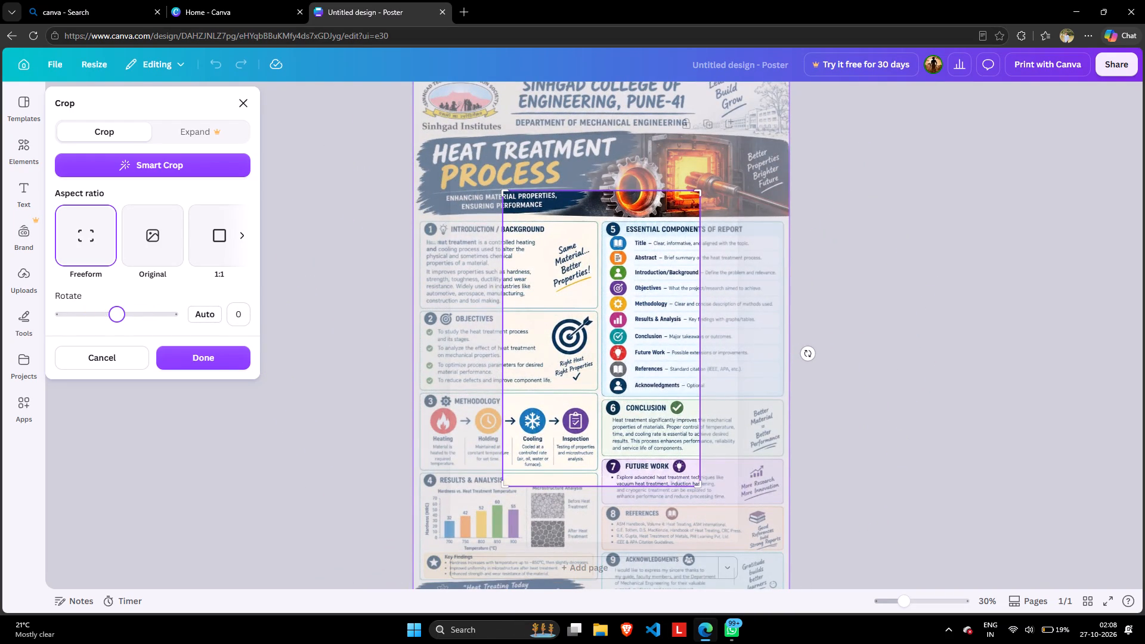
# Apply Smart Crop to the poster image.
pyautogui.click(179, 163)
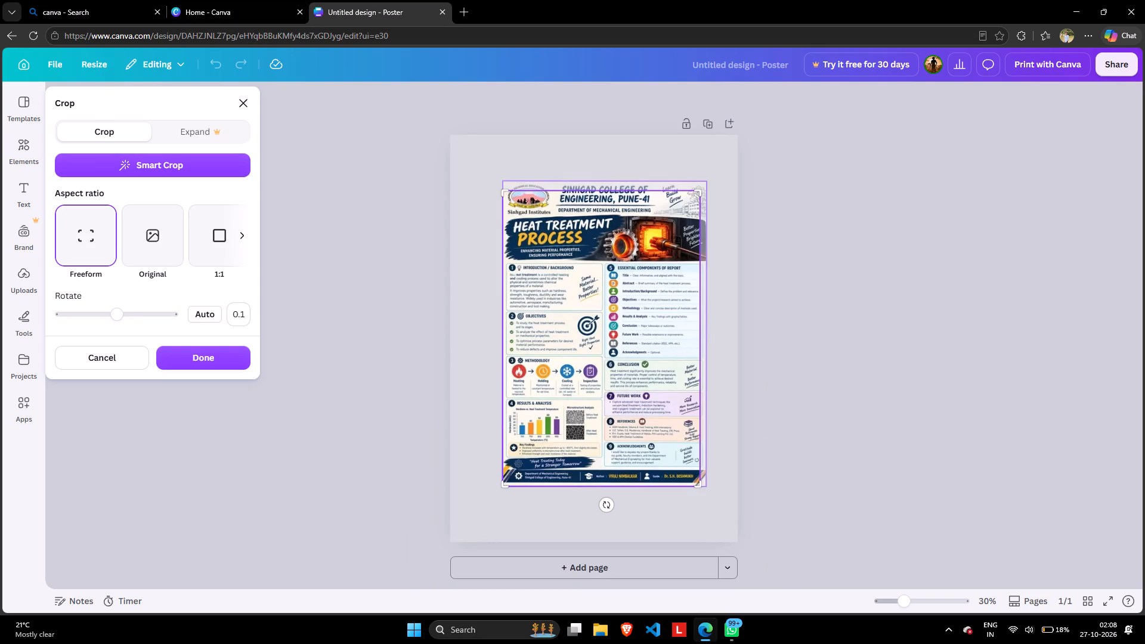
# Extend the freeform crop frame out to the image's corners so it takes in the whole poster, and finish cropping.
pyautogui.moveTo(598, 190); pyautogui.dragTo(601, 184)
pyautogui.moveTo(603, 196); pyautogui.dragTo(606, 186)
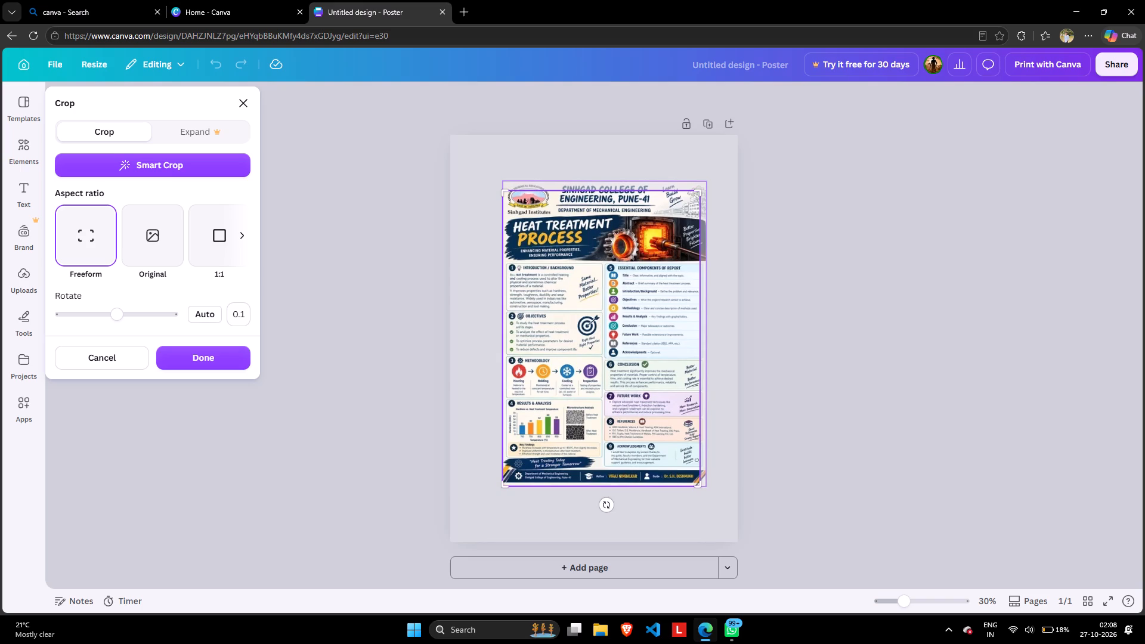
pyautogui.moveTo(701, 191); pyautogui.dragTo(705, 178)
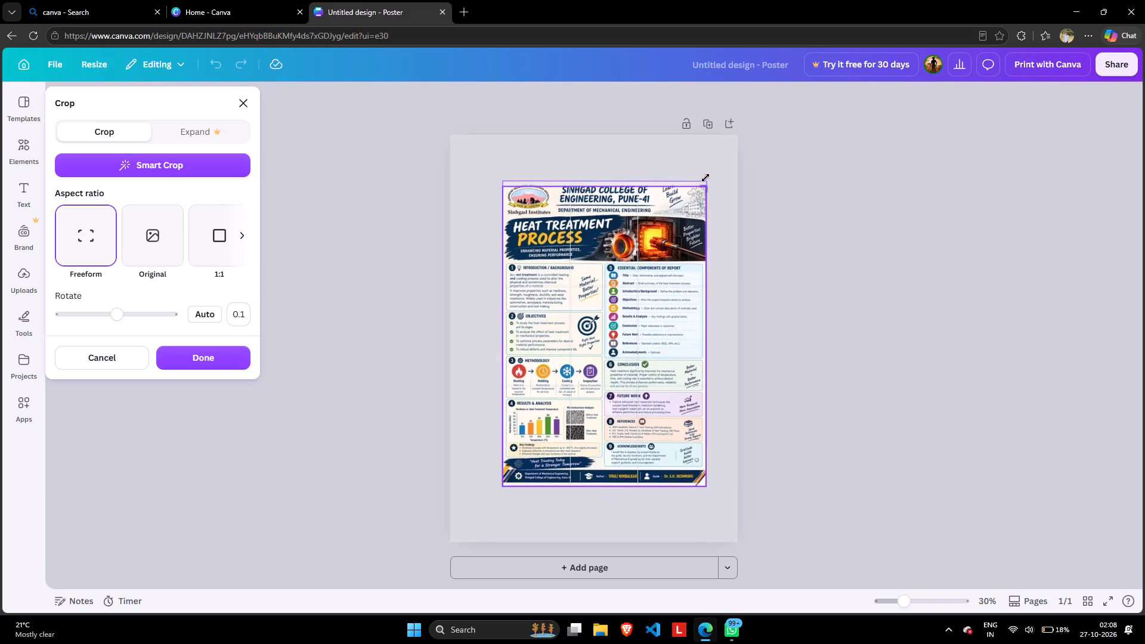
pyautogui.moveTo(705, 178); pyautogui.dragTo(711, 161)
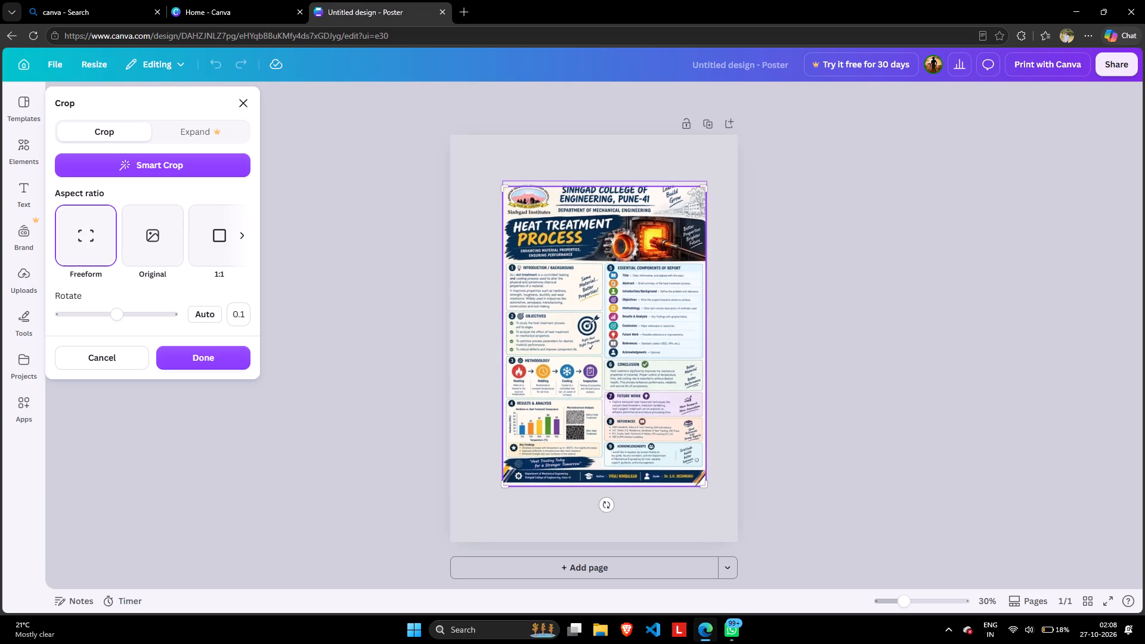
pyautogui.moveTo(603, 185); pyautogui.dragTo(606, 172)
pyautogui.moveTo(506, 192); pyautogui.dragTo(506, 180)
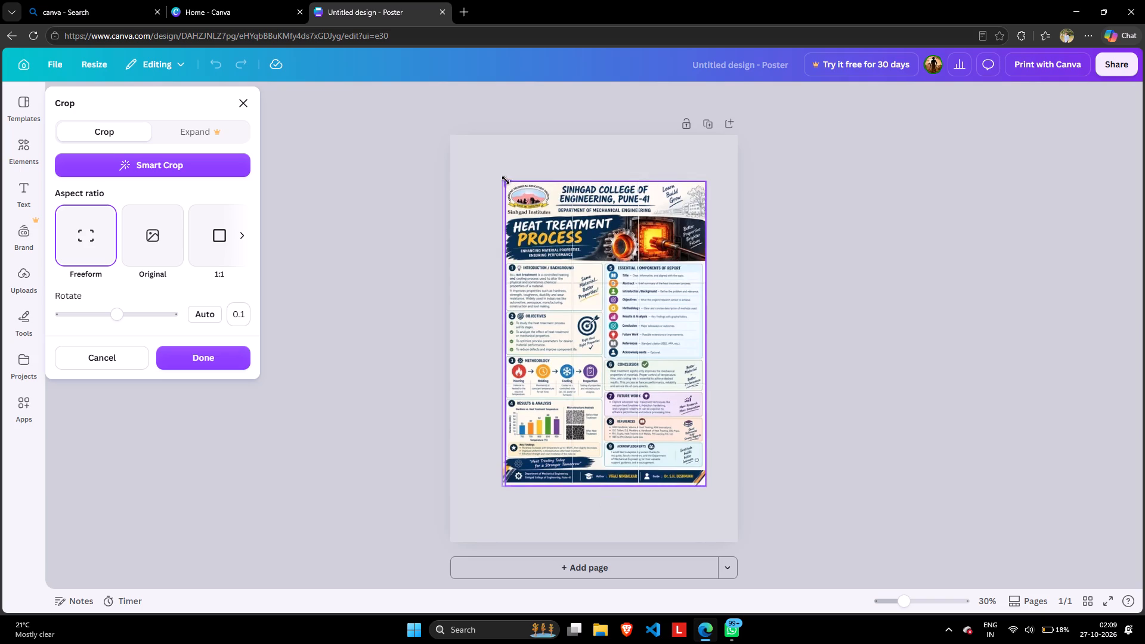
pyautogui.moveTo(506, 180); pyautogui.dragTo(506, 177)
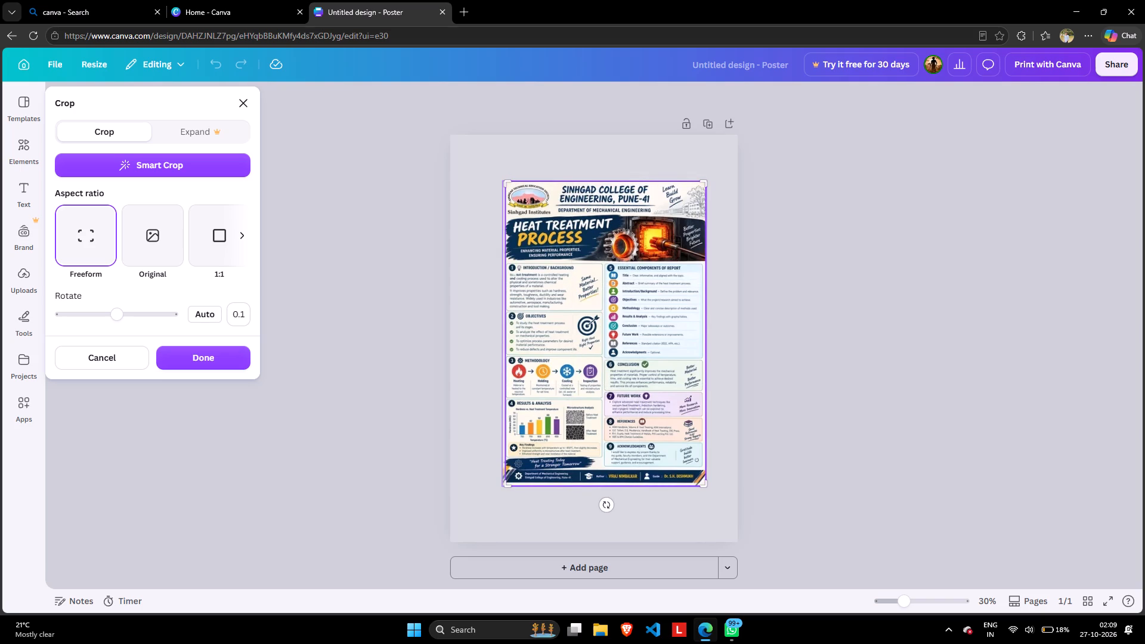
pyautogui.moveTo(507, 485); pyautogui.dragTo(501, 488)
pyautogui.click(918, 414)
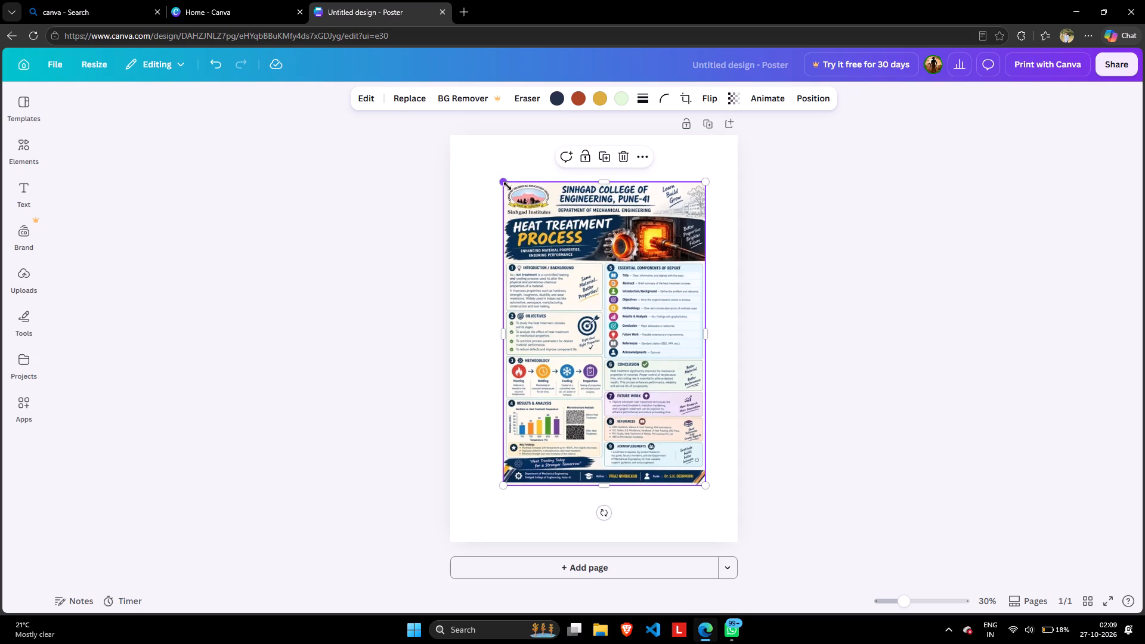
# Enlarge the poster image proportionally to about 38.3 cm wide, and centre it horizontally with its bottom edge on the page's bottom edge.
pyautogui.moveTo(505, 186); pyautogui.dragTo(479, 166)
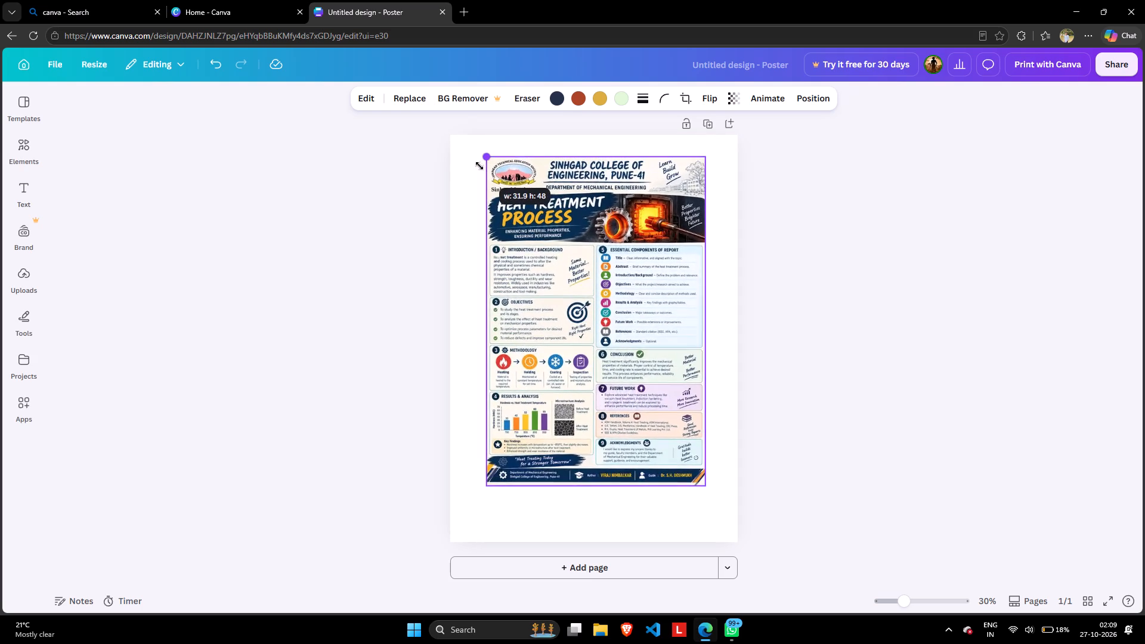
pyautogui.moveTo(479, 166); pyautogui.dragTo(463, 153)
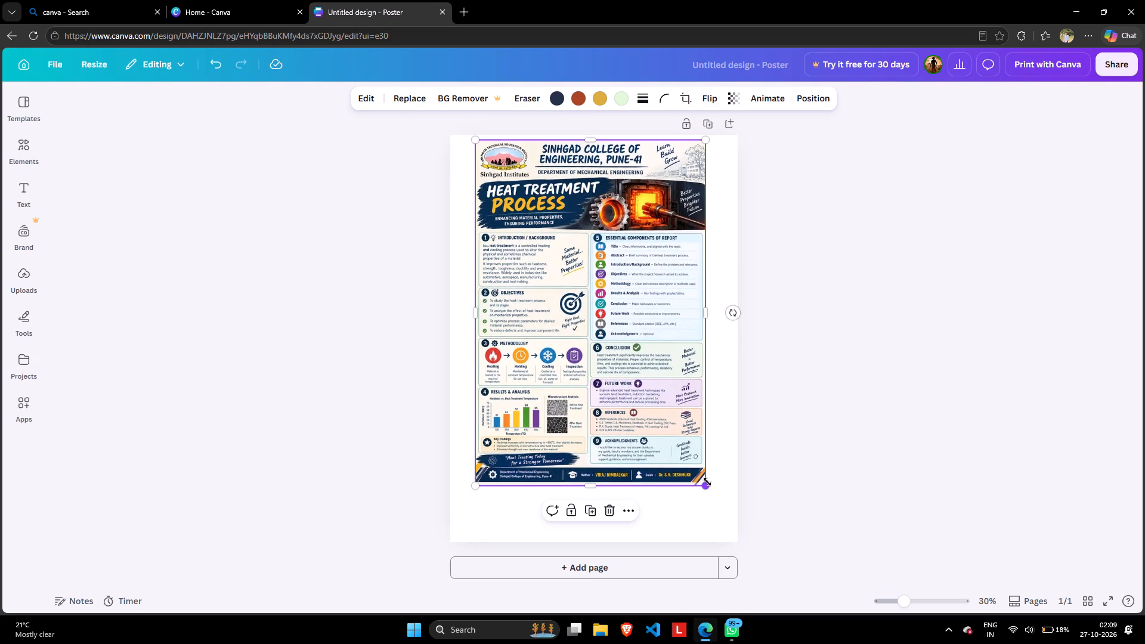
pyautogui.moveTo(707, 486); pyautogui.dragTo(701, 548)
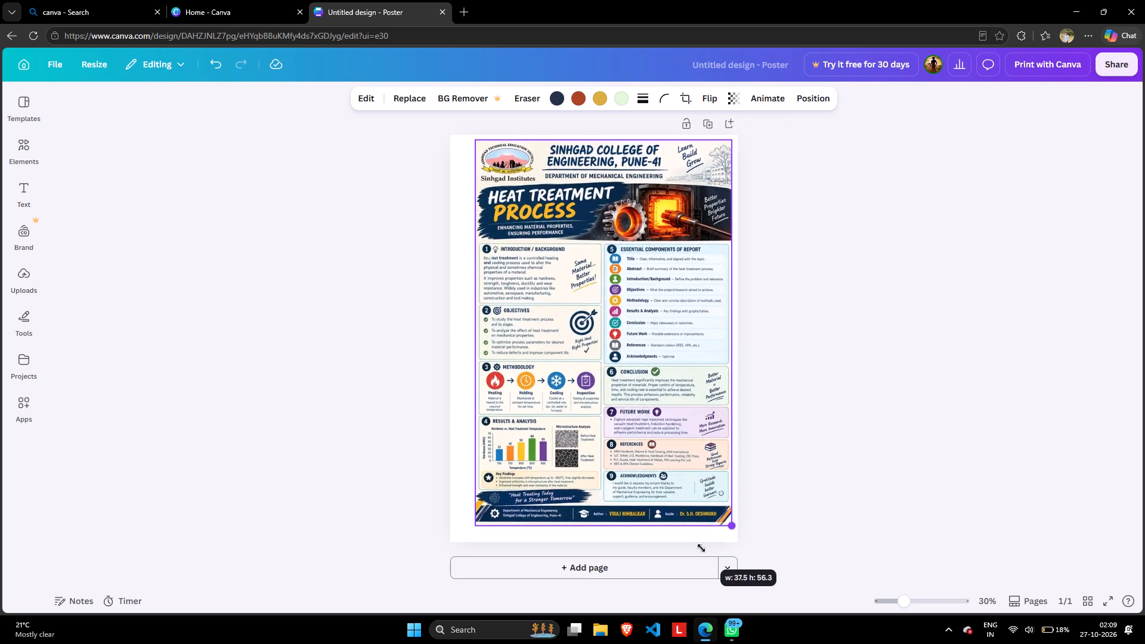
pyautogui.moveTo(701, 548); pyautogui.dragTo(700, 559)
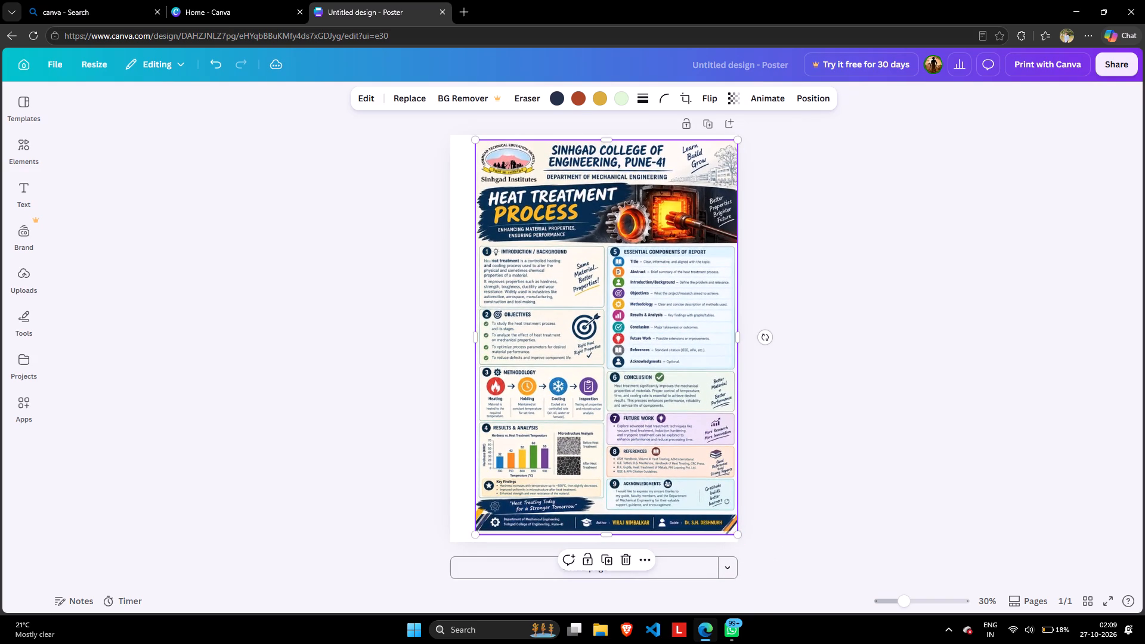
pyautogui.moveTo(659, 441); pyautogui.dragTo(648, 445)
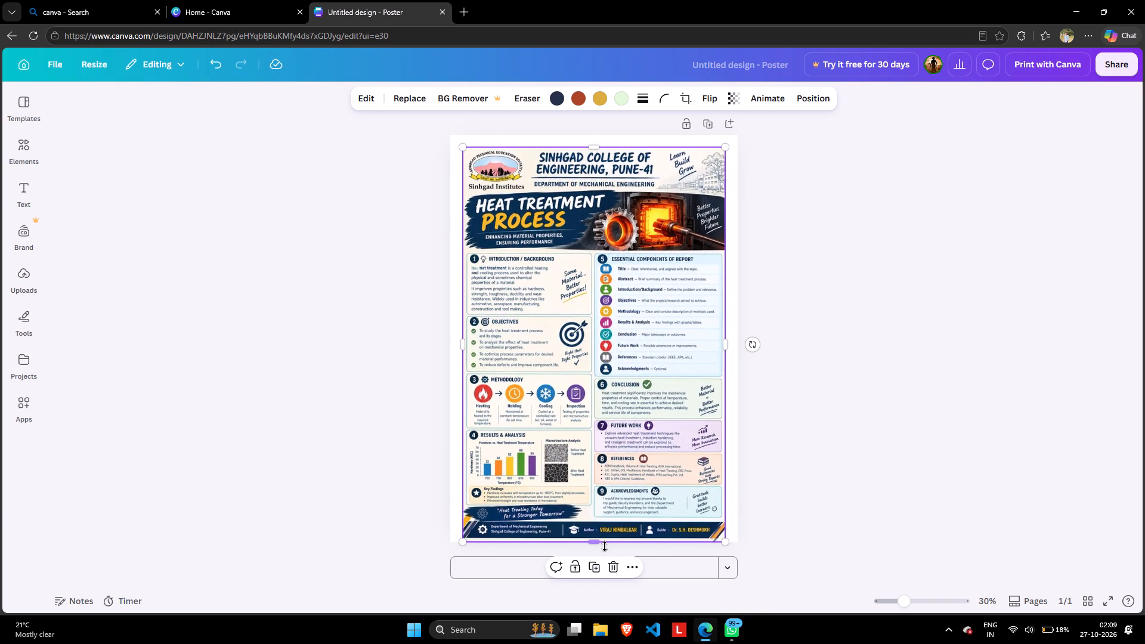
# Extend the poster image's upper edge to the page's top edge, making it about 59.4 cm tall.
pyautogui.click(596, 539)
pyautogui.moveTo(591, 145); pyautogui.dragTo(593, 138)
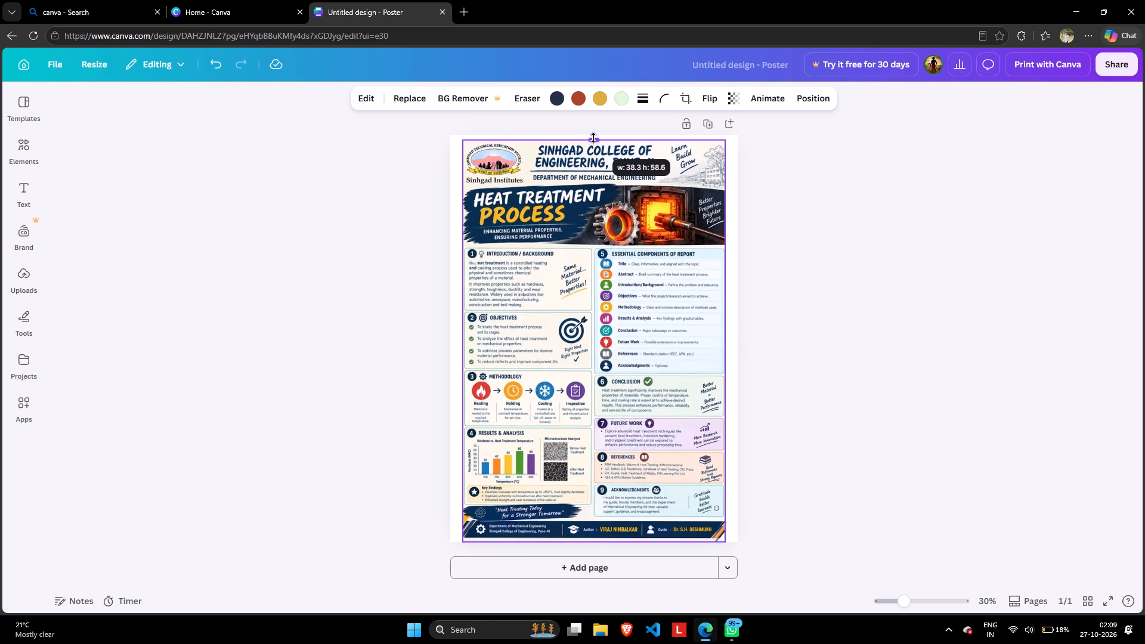
pyautogui.moveTo(593, 138); pyautogui.dragTo(593, 131)
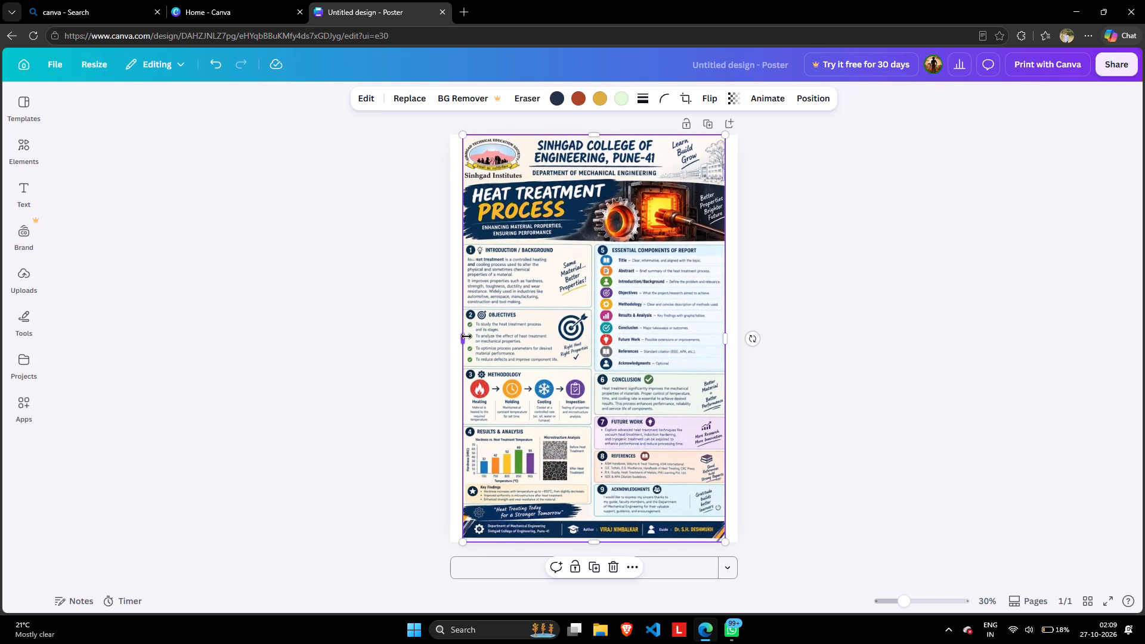
# Widen the poster image towards the page's left and right edges to about 40.4 cm, keeping its height at 59.4 cm.
pyautogui.moveTo(466, 336); pyautogui.dragTo(461, 330)
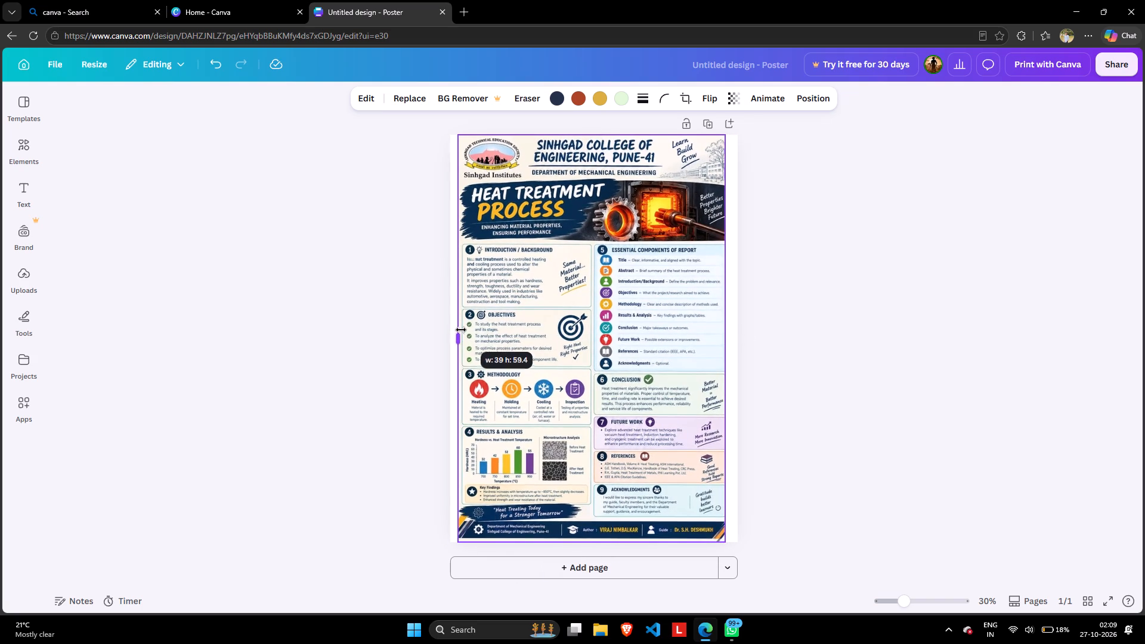
pyautogui.moveTo(461, 330); pyautogui.dragTo(459, 327)
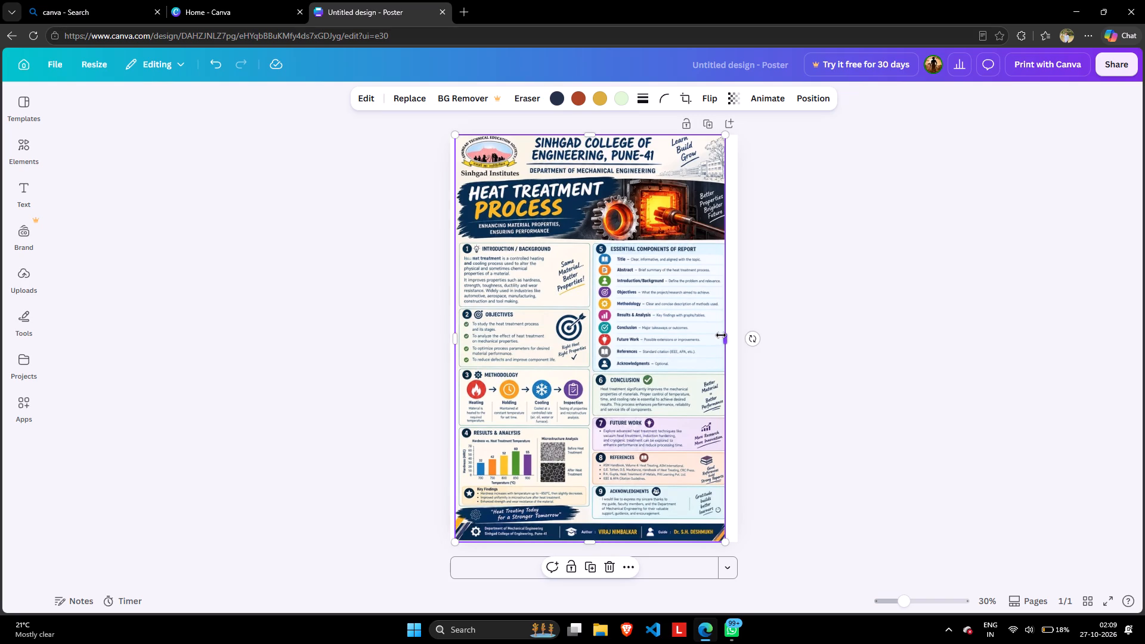
pyautogui.moveTo(725, 340); pyautogui.dragTo(729, 343)
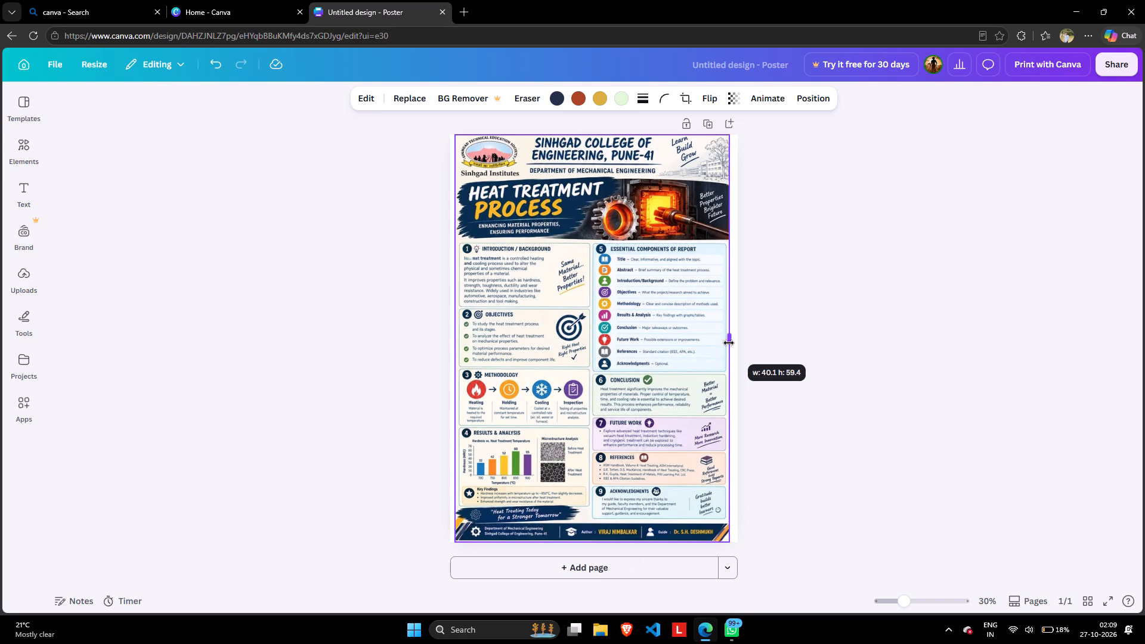
pyautogui.moveTo(729, 343); pyautogui.dragTo(731, 344)
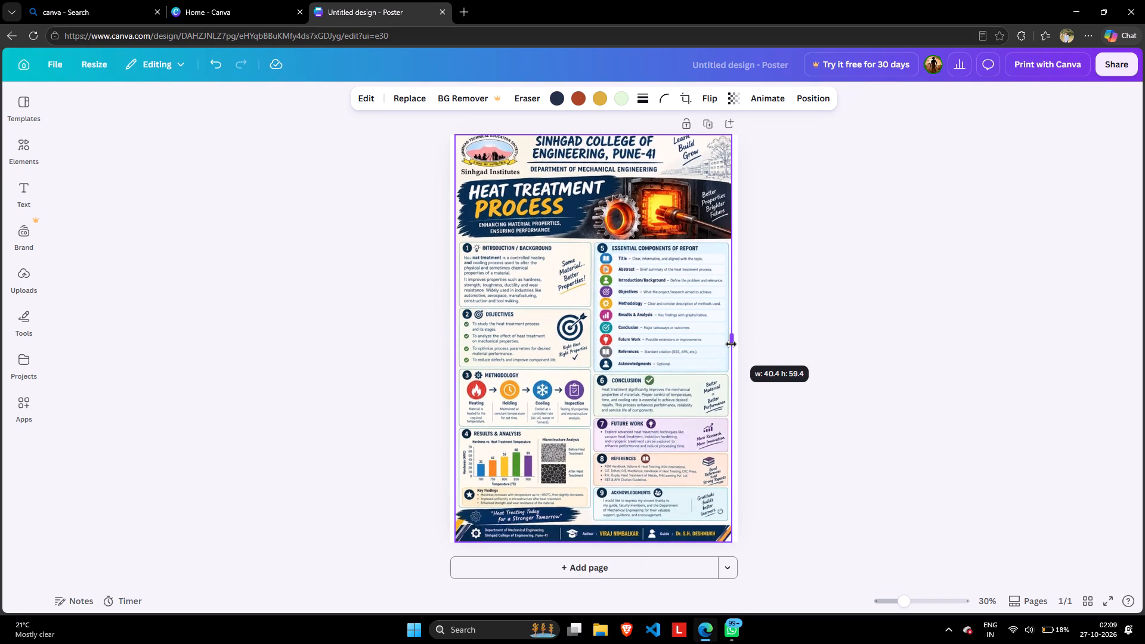
pyautogui.moveTo(731, 344); pyautogui.dragTo(731, 343)
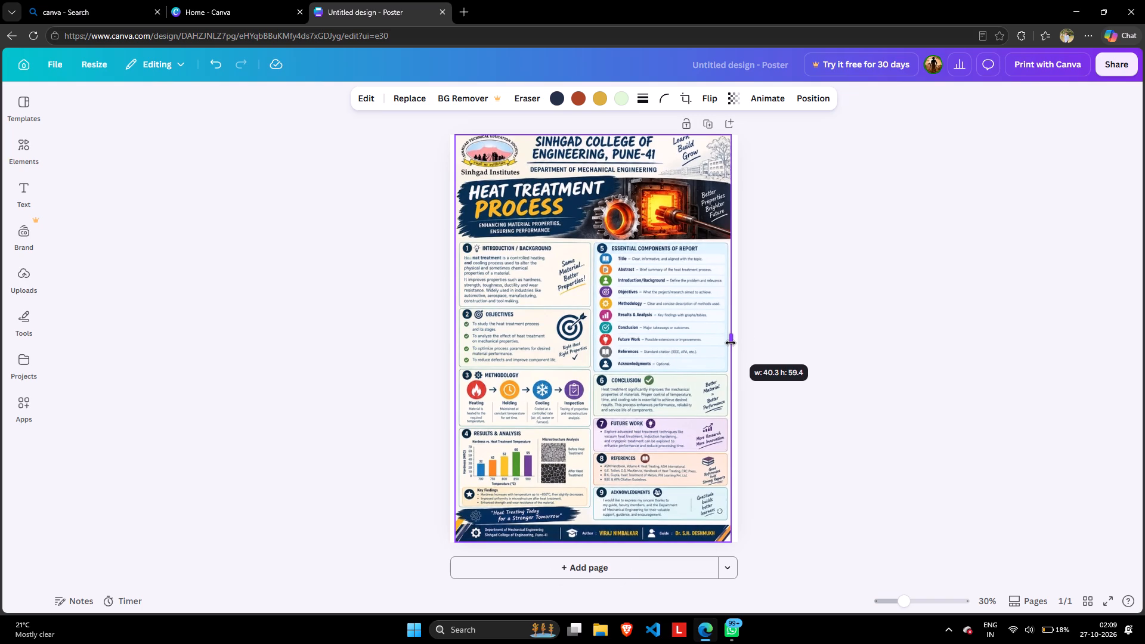
pyautogui.moveTo(731, 343); pyautogui.dragTo(734, 343)
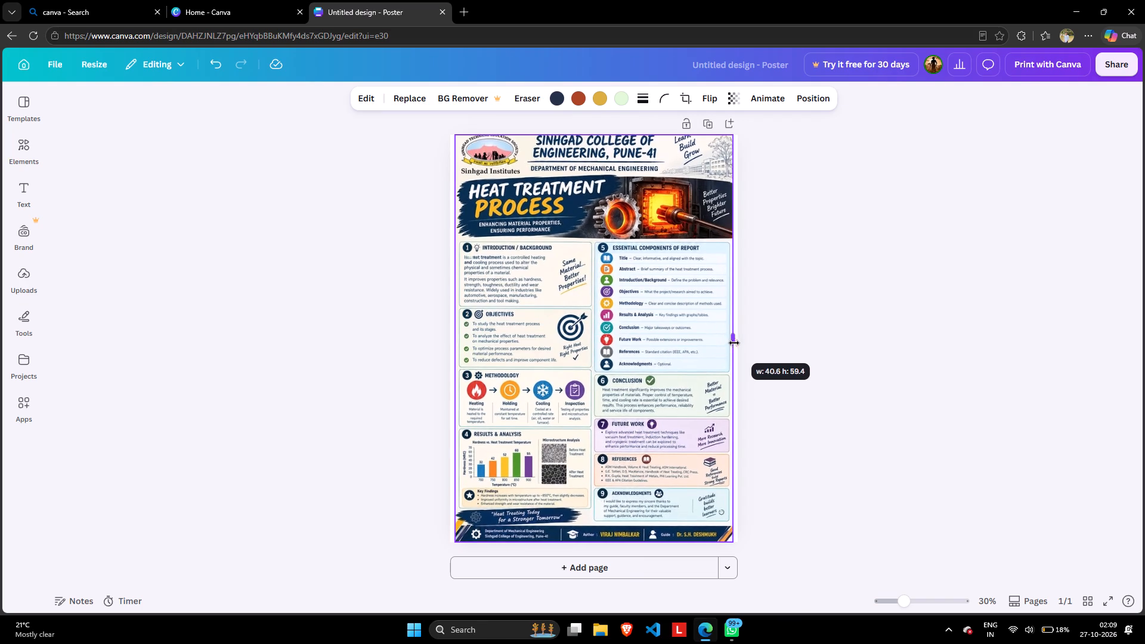
pyautogui.moveTo(734, 343); pyautogui.dragTo(734, 340)
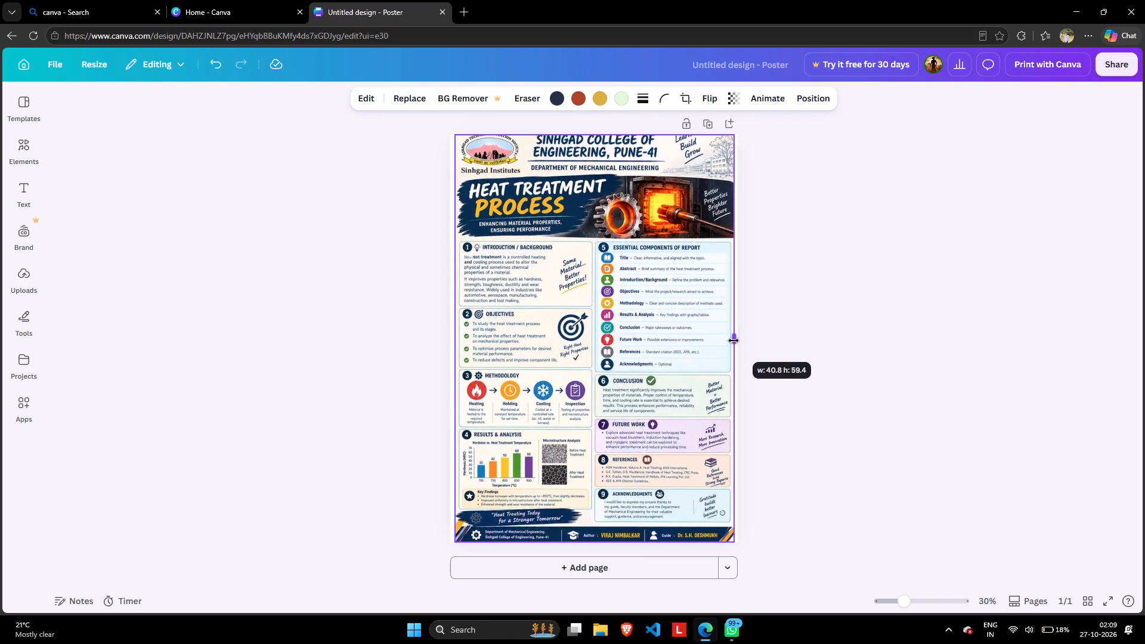
pyautogui.moveTo(734, 340); pyautogui.dragTo(734, 340)
pyautogui.moveTo(734, 340); pyautogui.dragTo(732, 339)
pyautogui.click(675, 327)
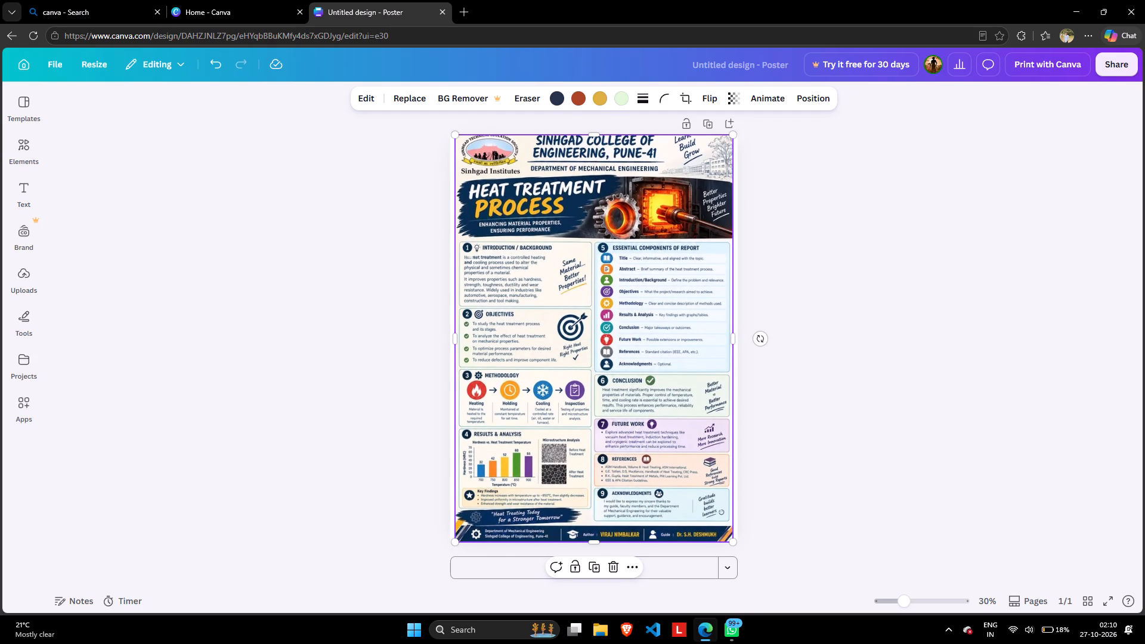
pyautogui.click(730, 337)
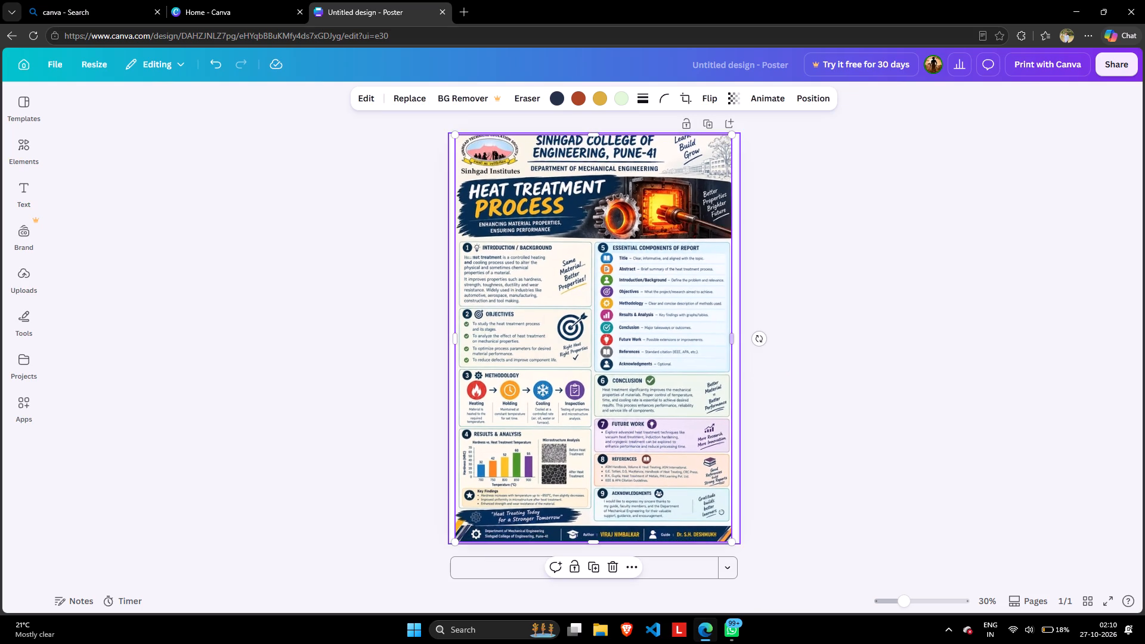
# Extend the poster image's right edge further towards the page edge, making it about 40.8 cm wide, and deselect it.
pyautogui.moveTo(734, 139); pyautogui.dragTo(739, 150)
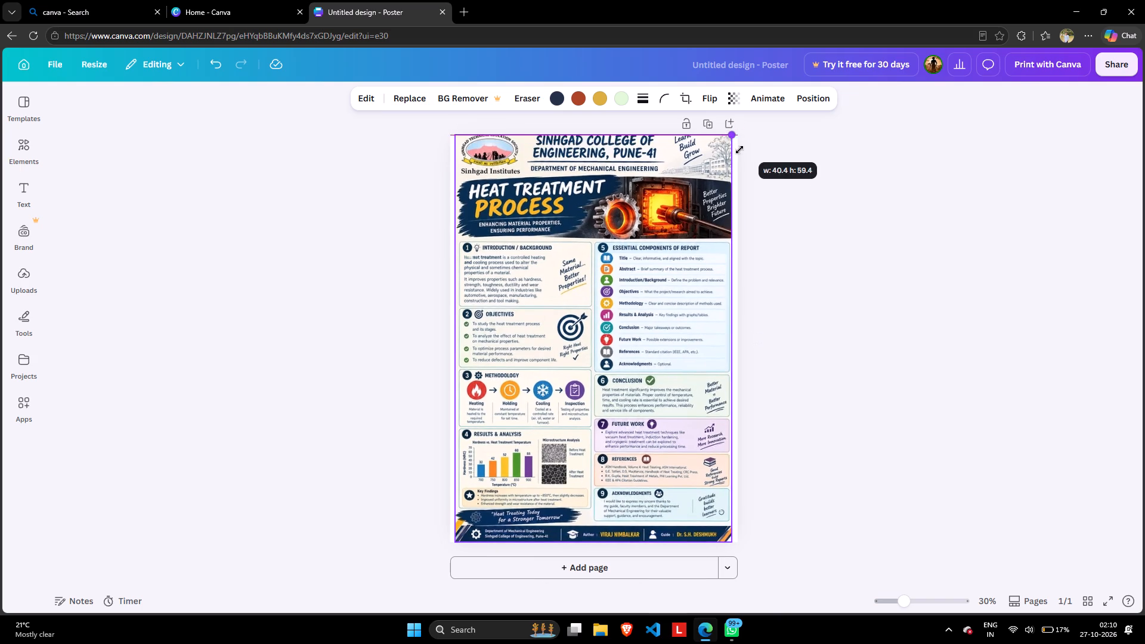
pyautogui.moveTo(739, 150); pyautogui.dragTo(747, 148)
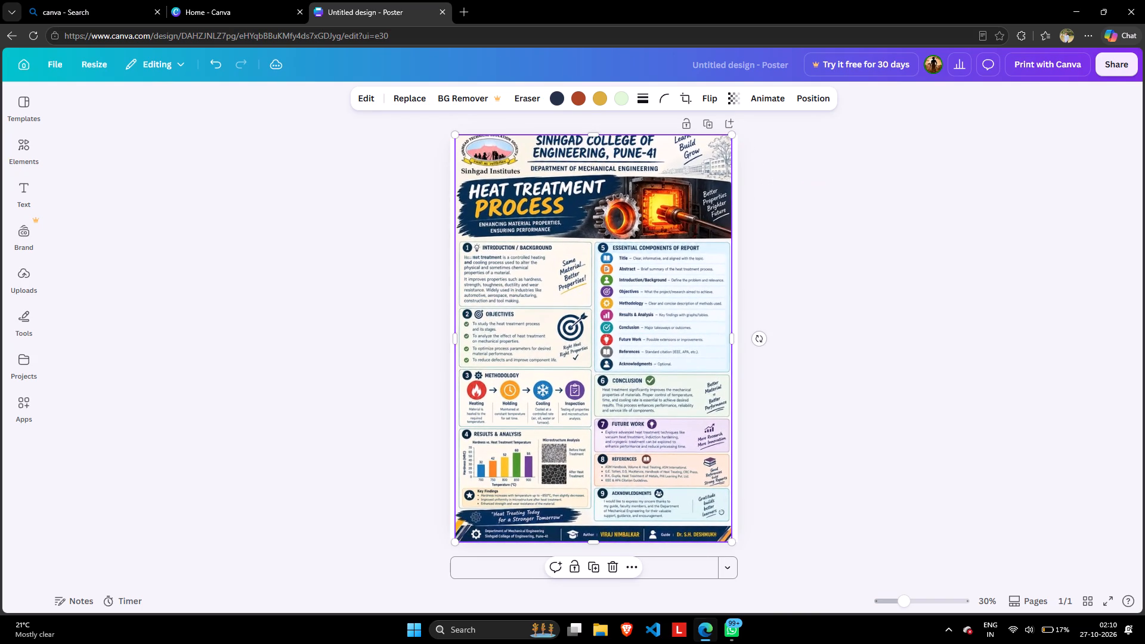
pyautogui.moveTo(728, 339); pyautogui.dragTo(731, 338)
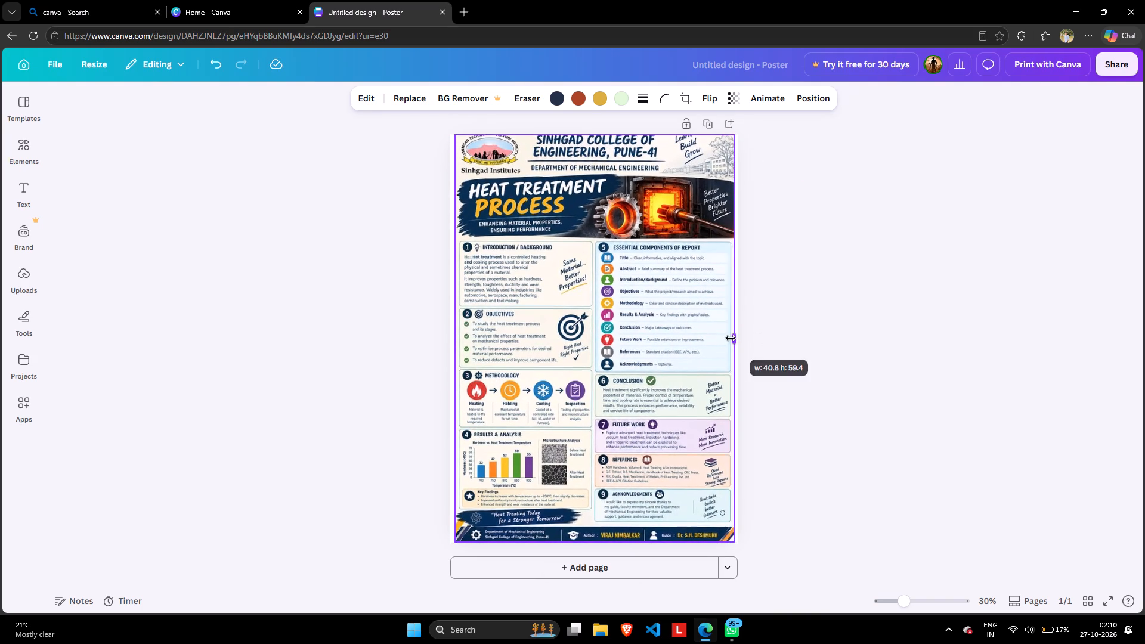
pyautogui.moveTo(731, 338); pyautogui.dragTo(728, 328)
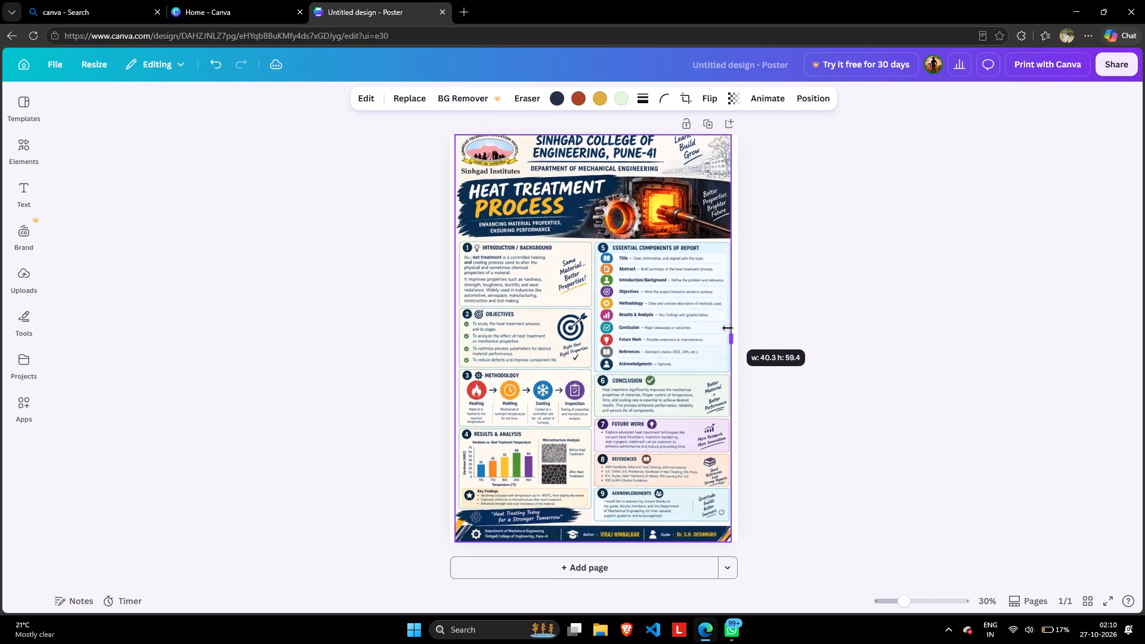
pyautogui.moveTo(728, 328); pyautogui.dragTo(729, 330)
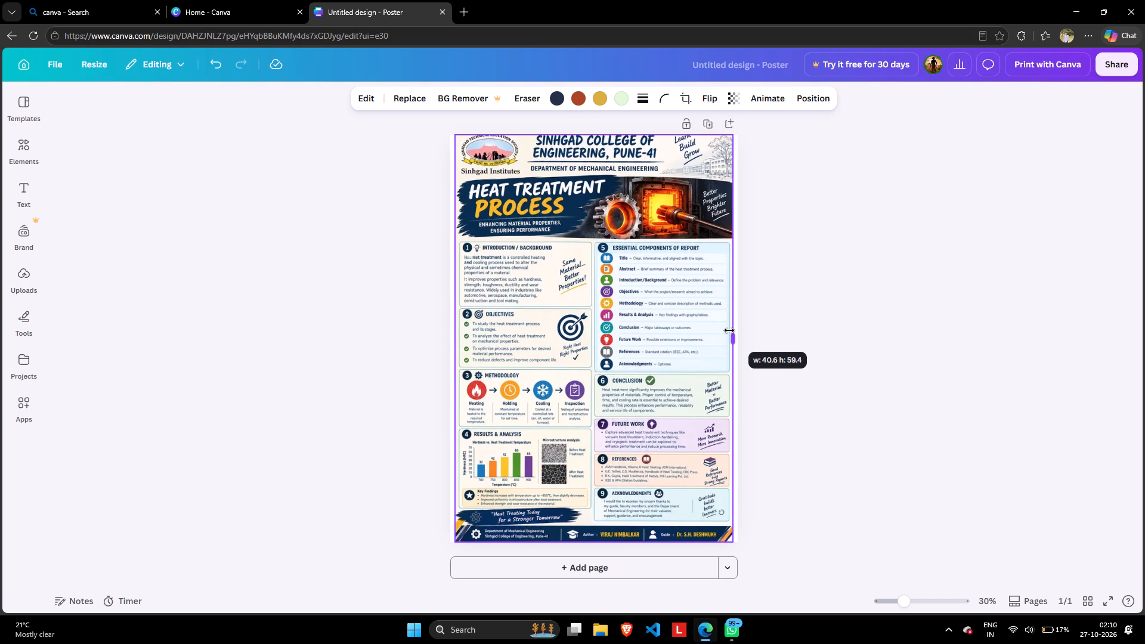
pyautogui.moveTo(729, 330); pyautogui.dragTo(730, 331)
pyautogui.doubleClick(844, 272)
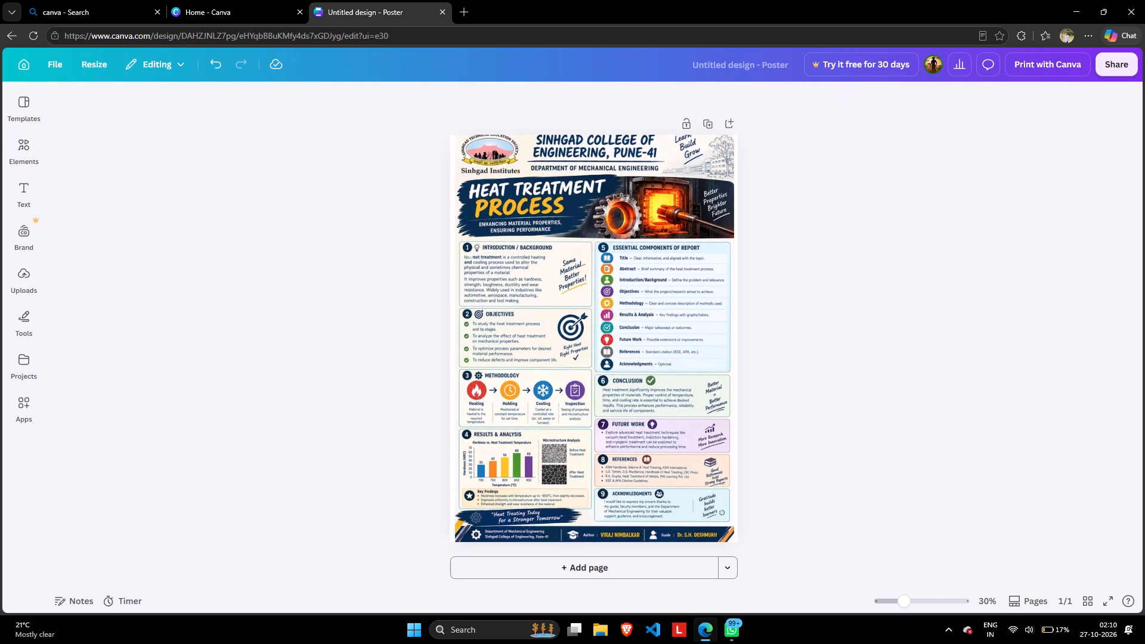
pyautogui.click(821, 201)
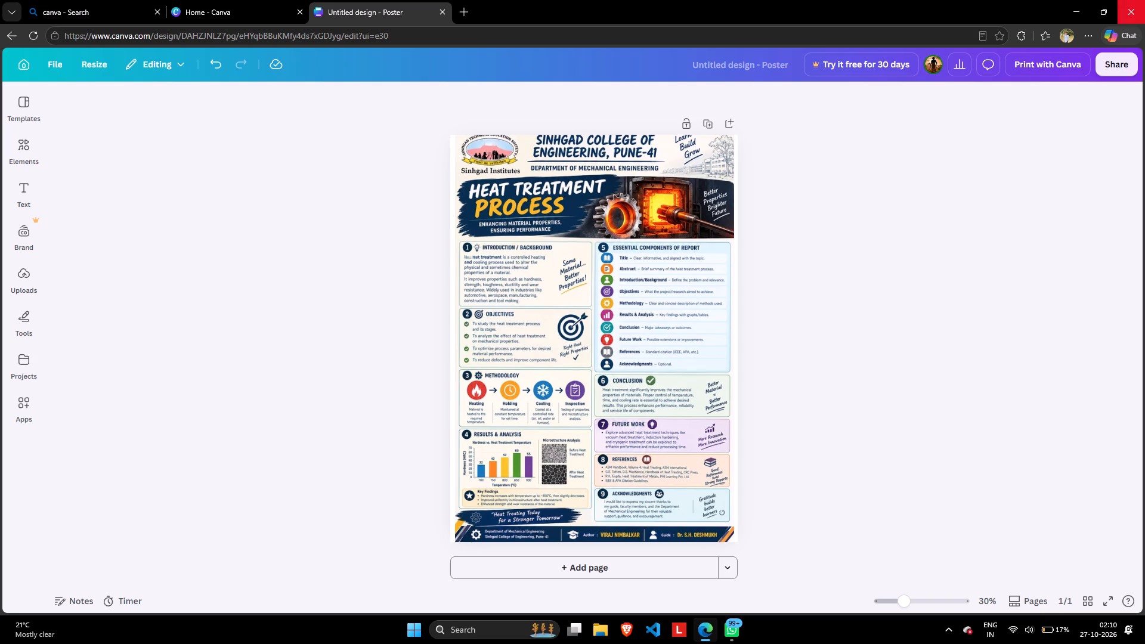
# Search the web in a new browser tab for "sinhgadh college of engineering vadgaon logo".
pyautogui.click(460, 10)
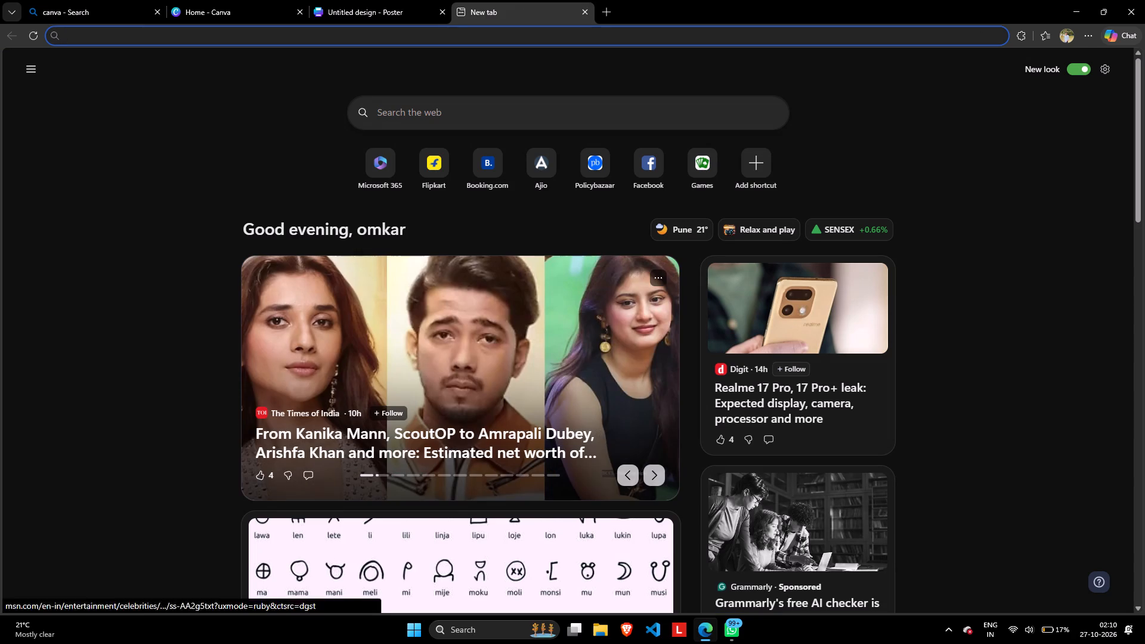
pyautogui.click(435, 112)
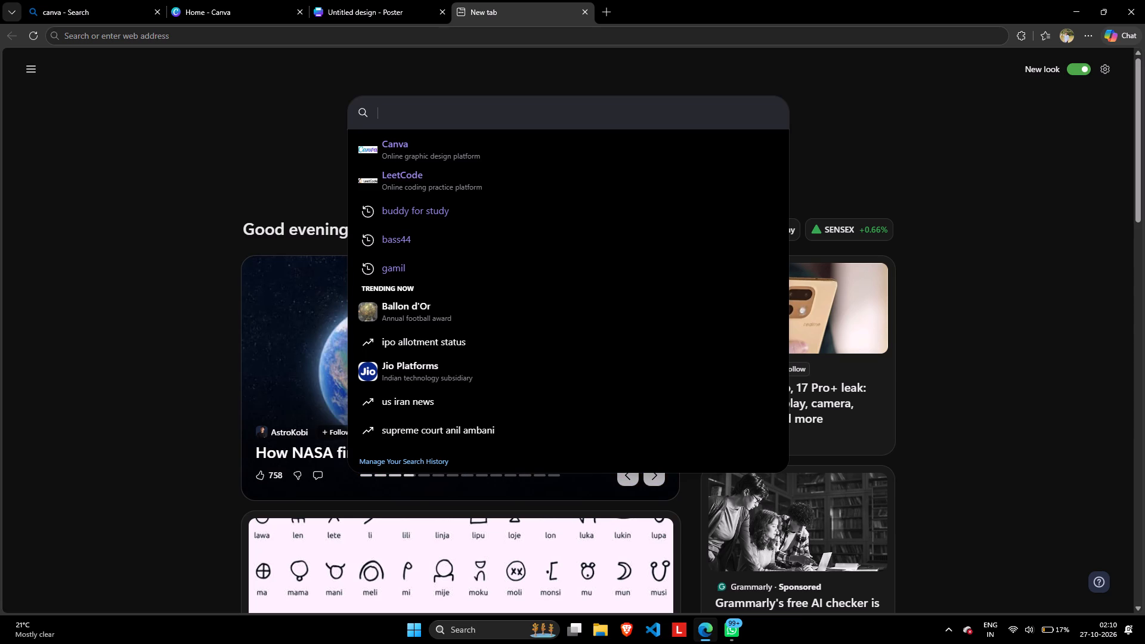
pyautogui.hotkey('alt', 'space')
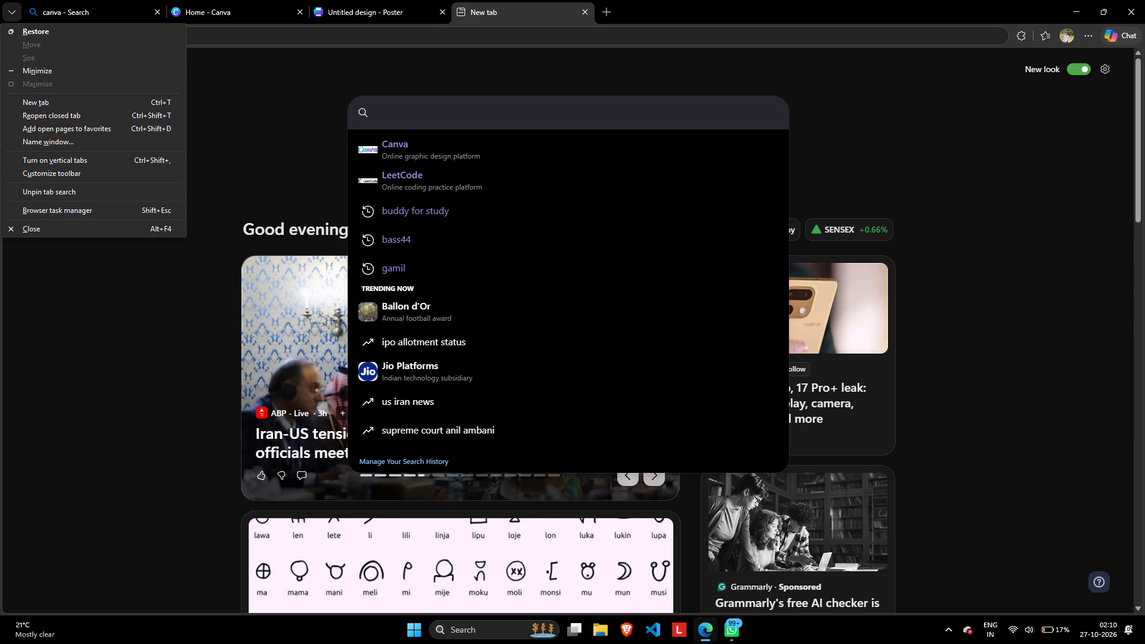
pyautogui.click(330, 126)
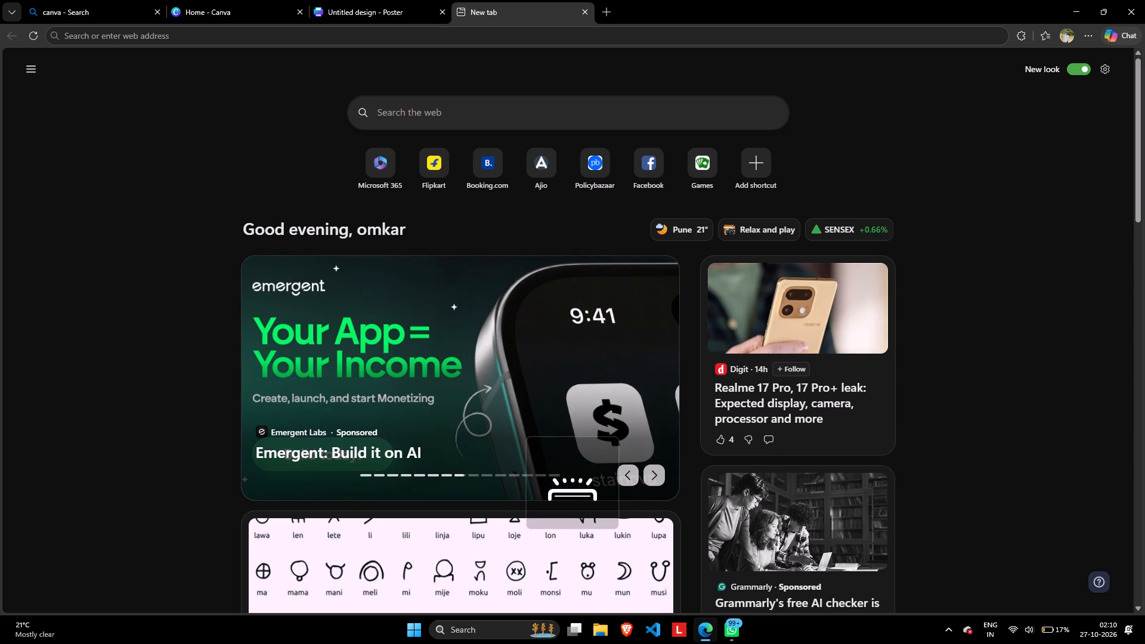
pyautogui.write('sinh')
pyautogui.write('gadh')
pyautogui.press('space')
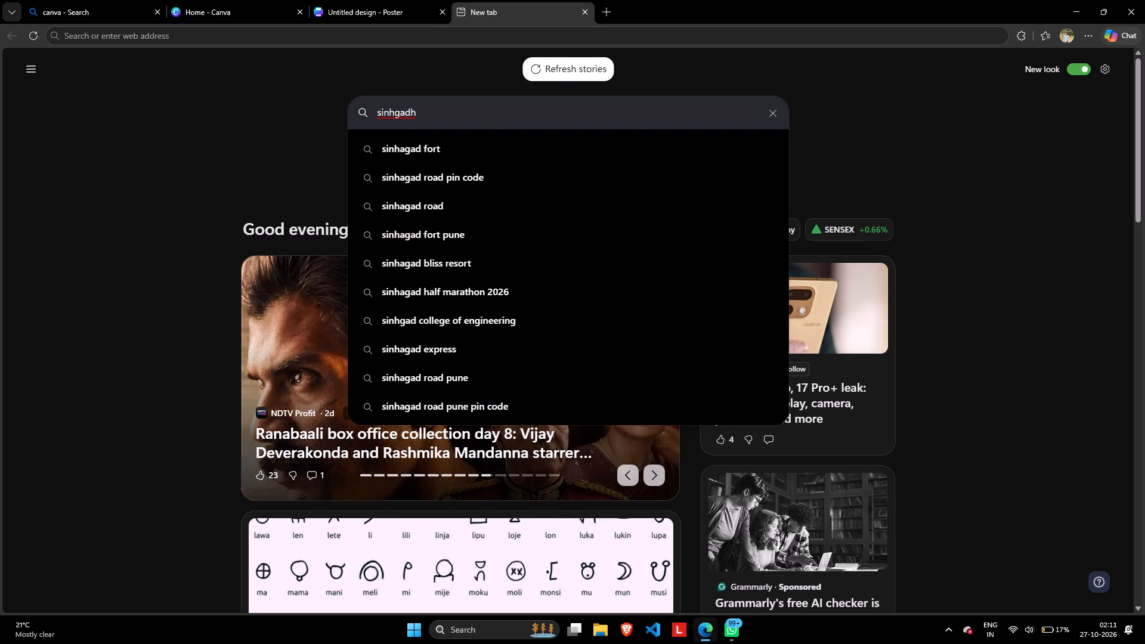
pyautogui.write('college')
pyautogui.press('space')
pyautogui.write('off')
pyautogui.press('space')
pyautogui.press('BackSpace')
pyautogui.press('BackSpace')
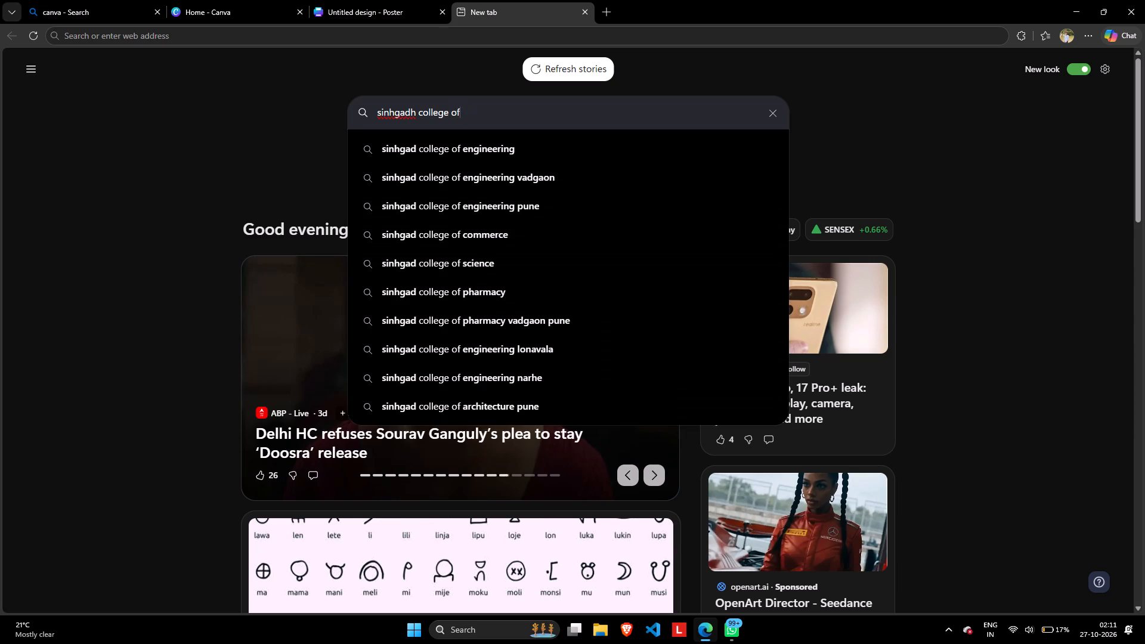
pyautogui.press('space')
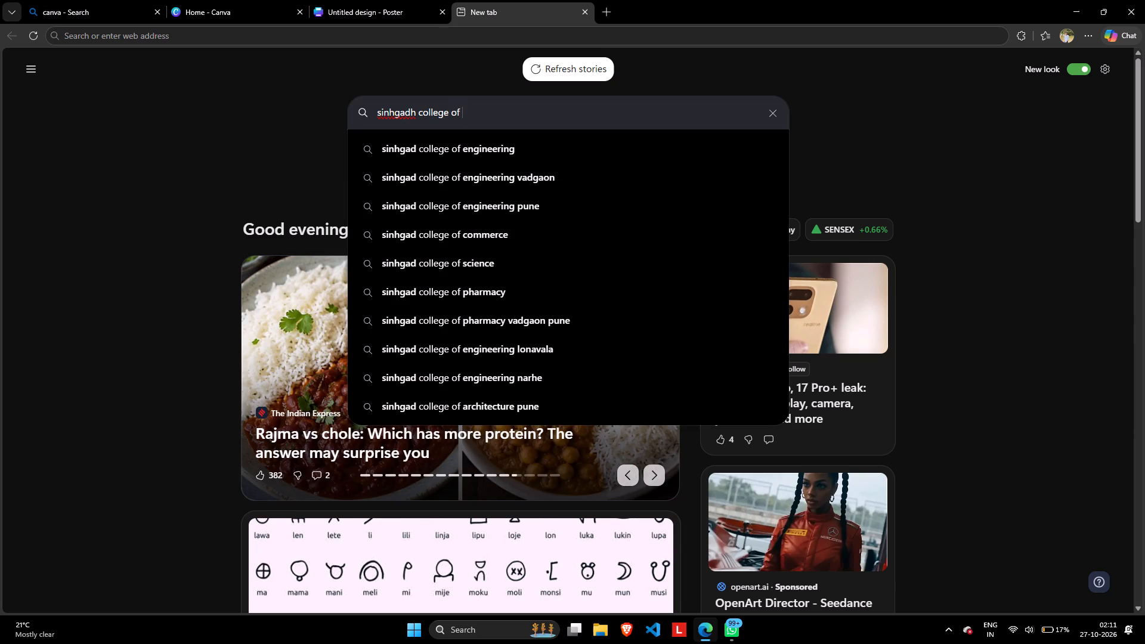
pyautogui.write('enginr')
pyautogui.press('BackSpace')
pyautogui.write('eering')
pyautogui.press('space')
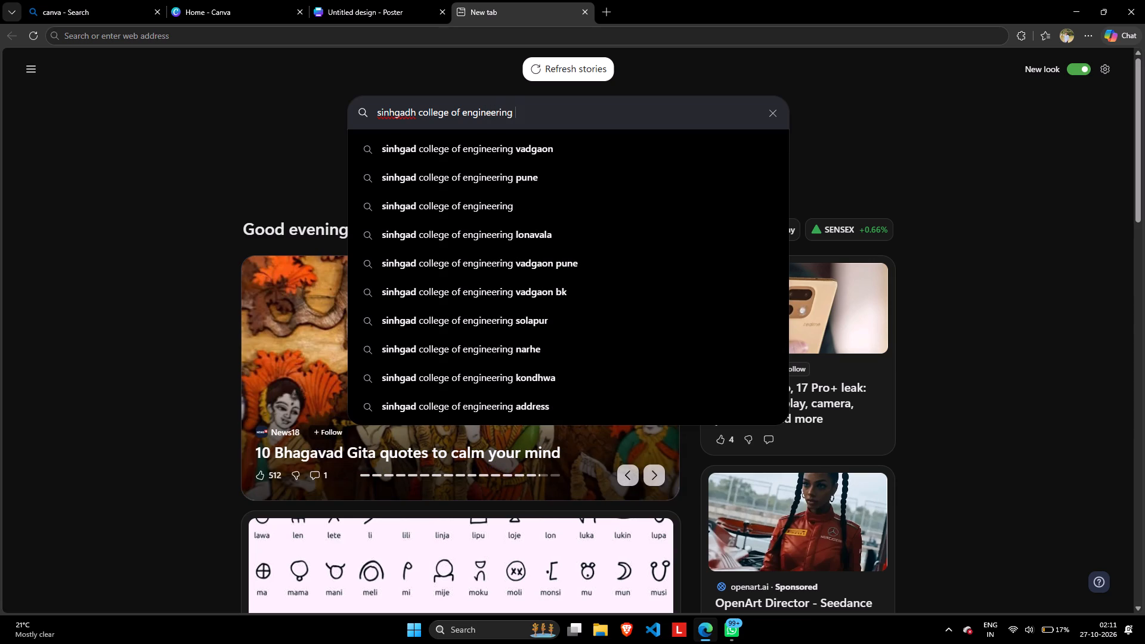
pyautogui.write('vadgaon c')
pyautogui.press('BackSpace')
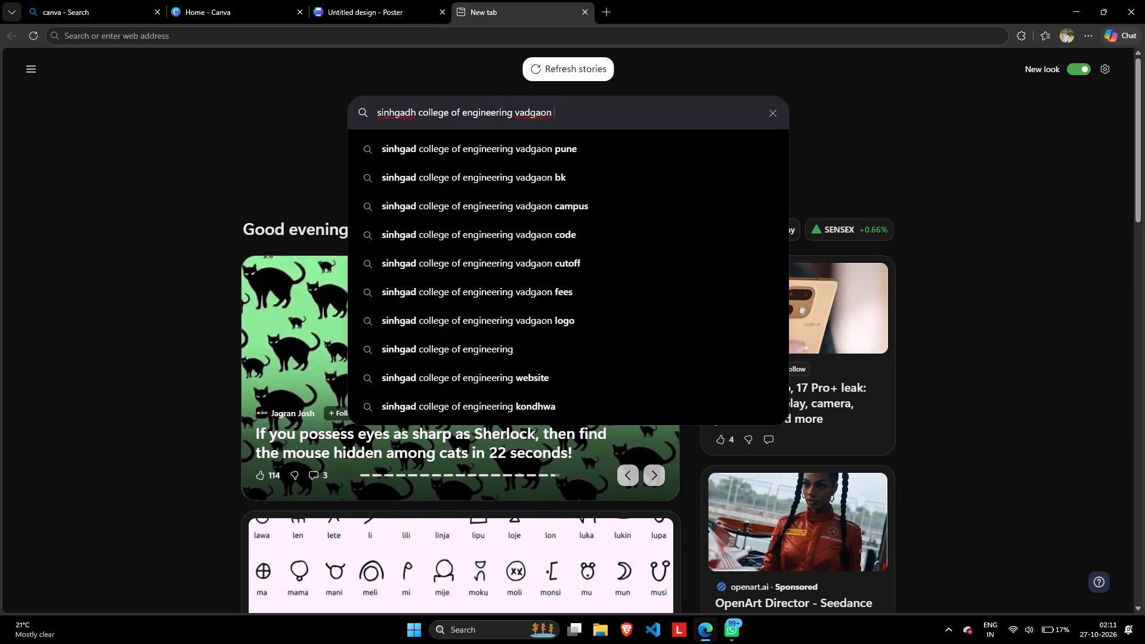
pyautogui.write('loh')
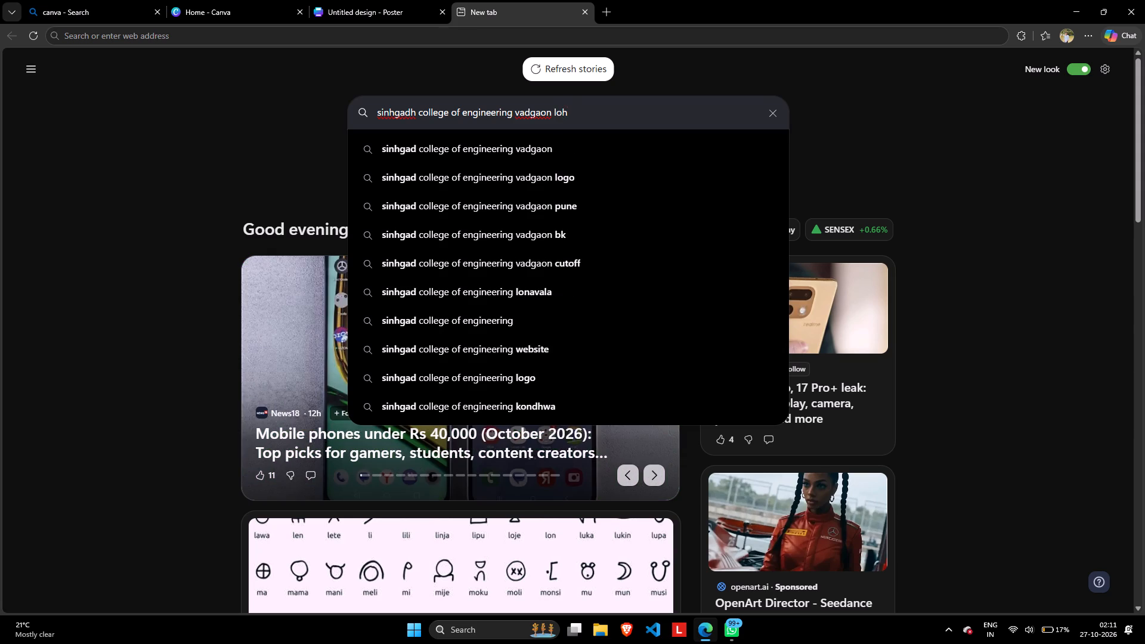
pyautogui.press('BackSpace')
pyautogui.write('go')
pyautogui.press('Return')
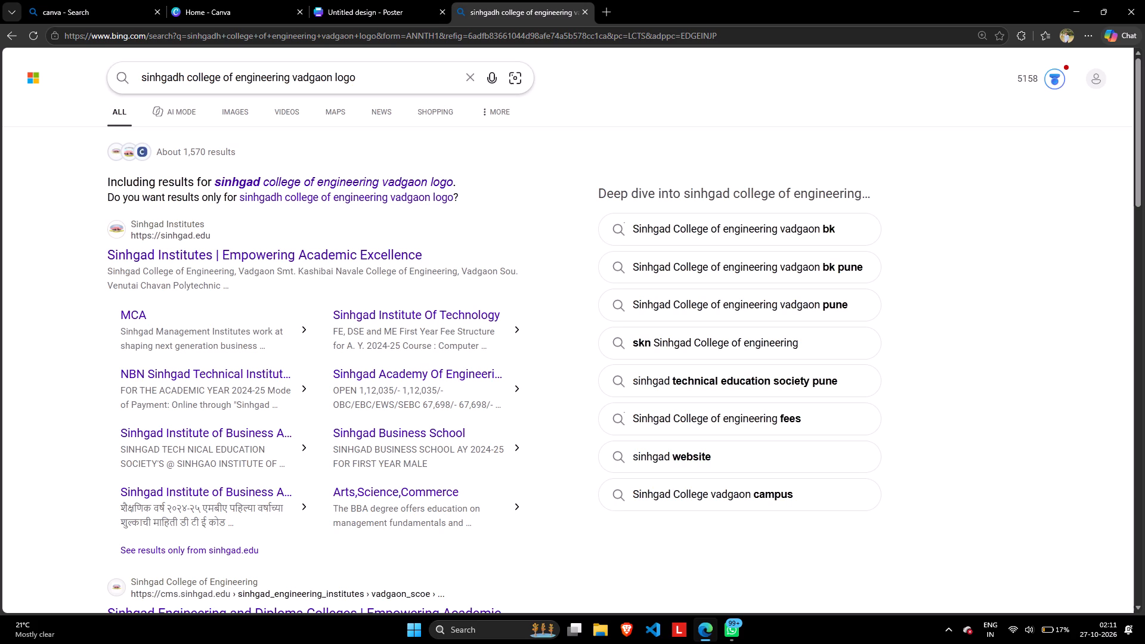
# Open the Sinhgad Institute Logo from the image results and save it in Downloads as a JPEG named "sinhgad logo".
pyautogui.click(239, 120)
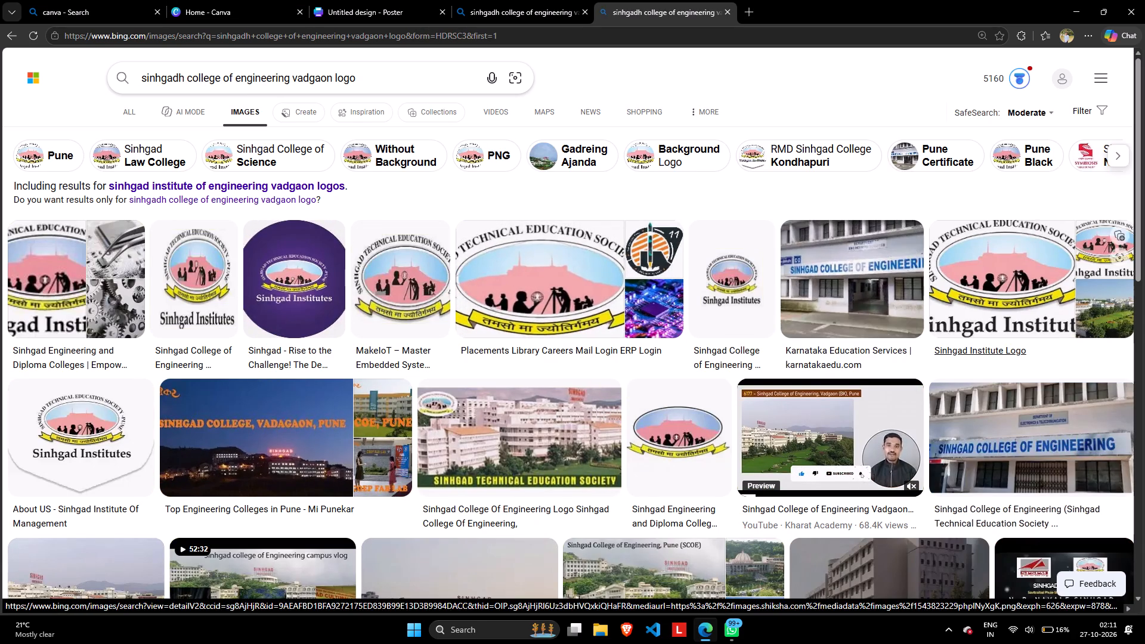
pyautogui.click(993, 251)
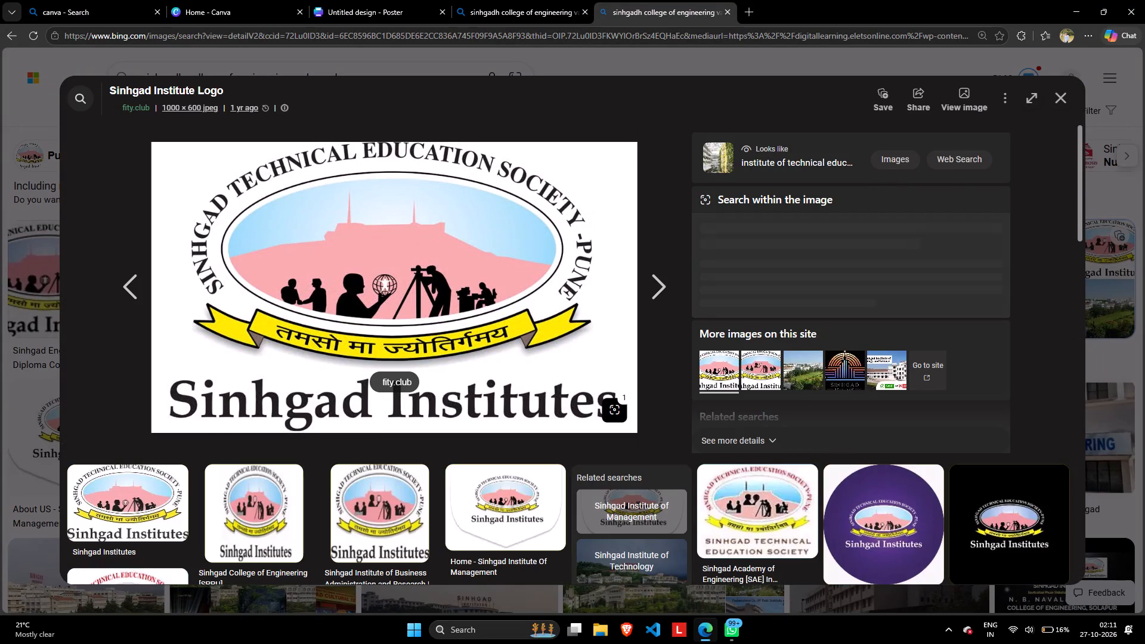
pyautogui.rightClick(438, 287)
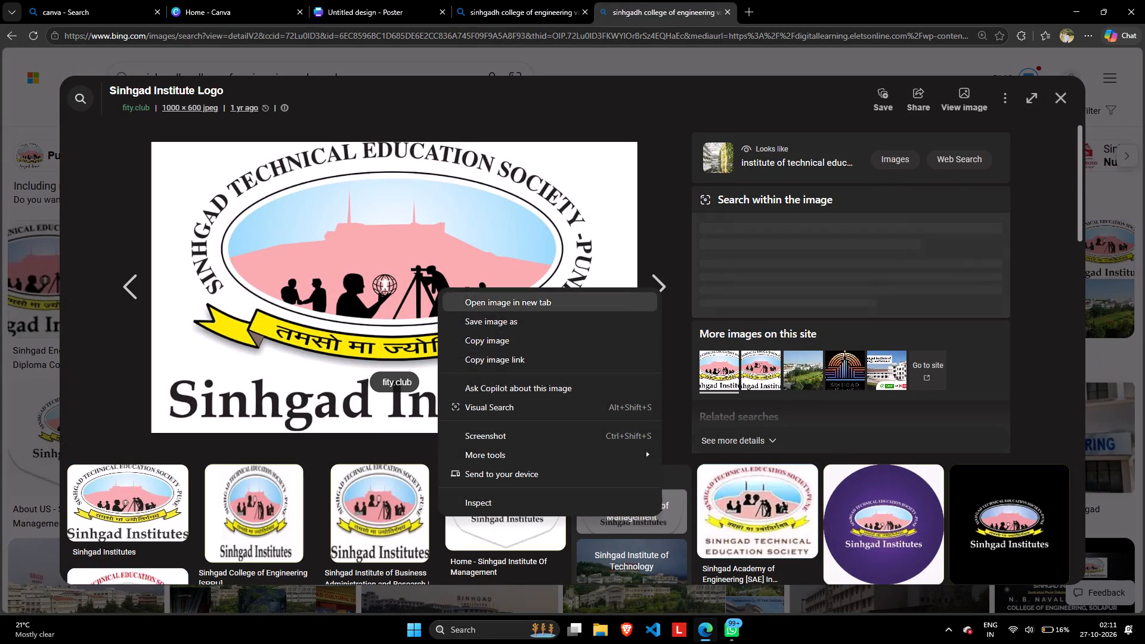
pyautogui.click(482, 323)
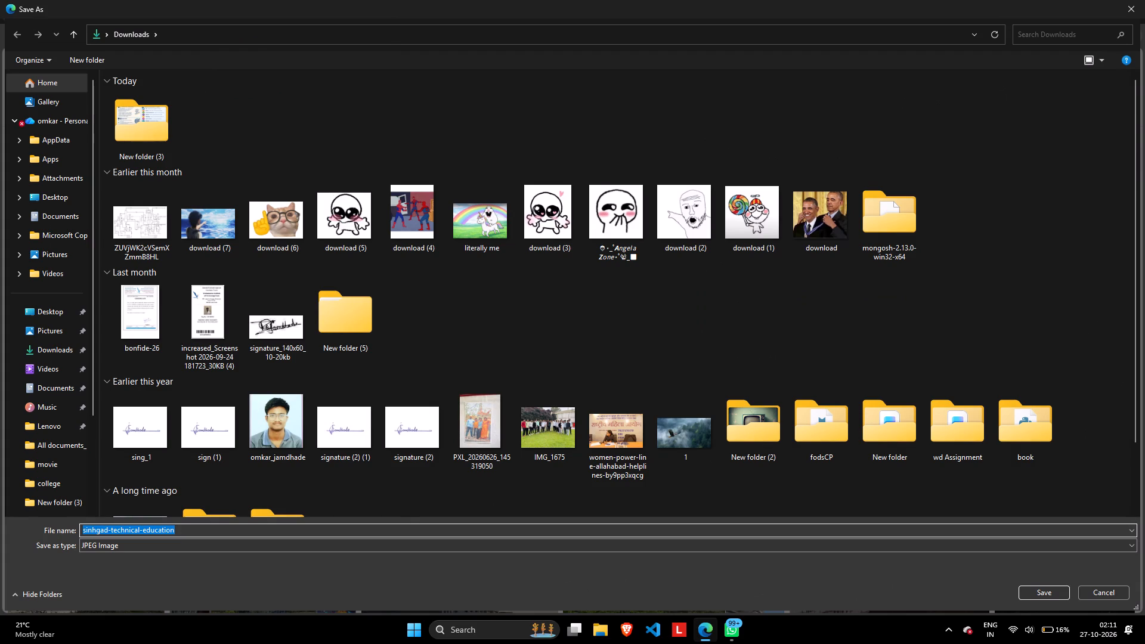
pyautogui.write('singadh')
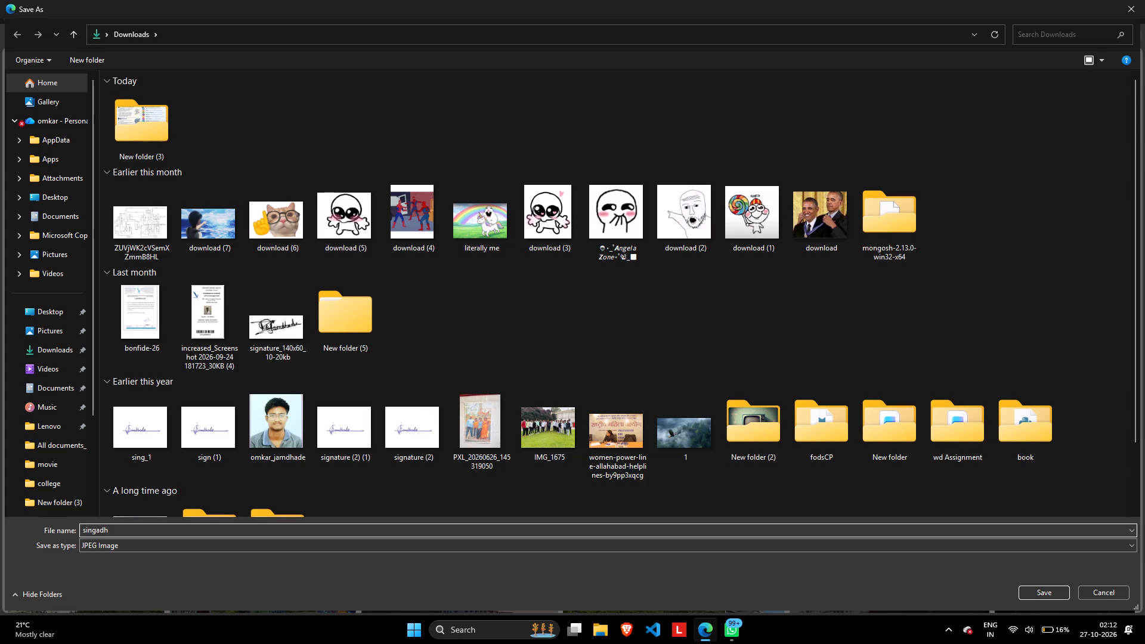
pyautogui.press('BackSpace')
pyautogui.press('BackSpace')
pyautogui.write('d')
pyautogui.press('space')
pyautogui.press('BackSpace')
pyautogui.press('BackSpace')
pyautogui.press('BackSpace')
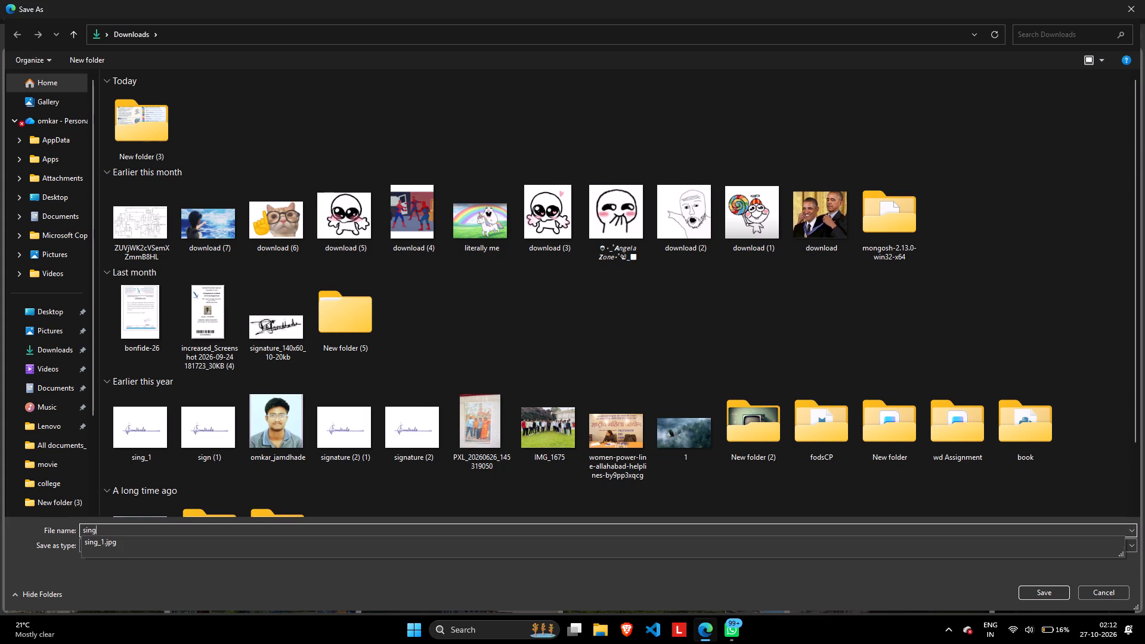
pyautogui.press('BackSpace')
pyautogui.press('h')
pyautogui.write('gad')
pyautogui.press('space')
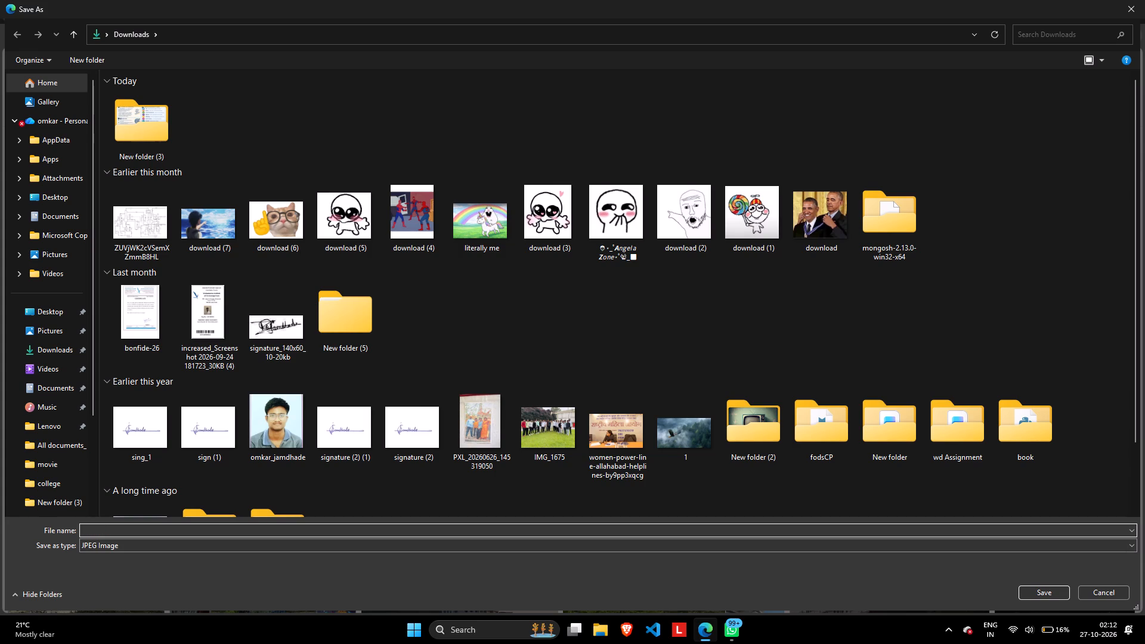
pyautogui.write('lo')
pyautogui.write('go')
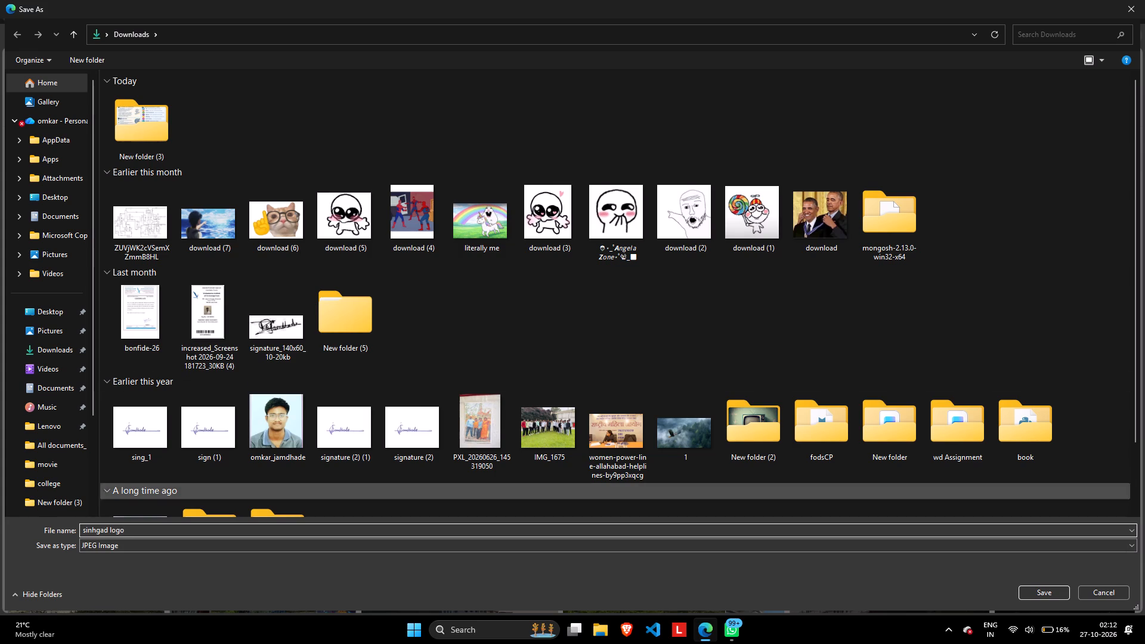
pyautogui.click(1028, 595)
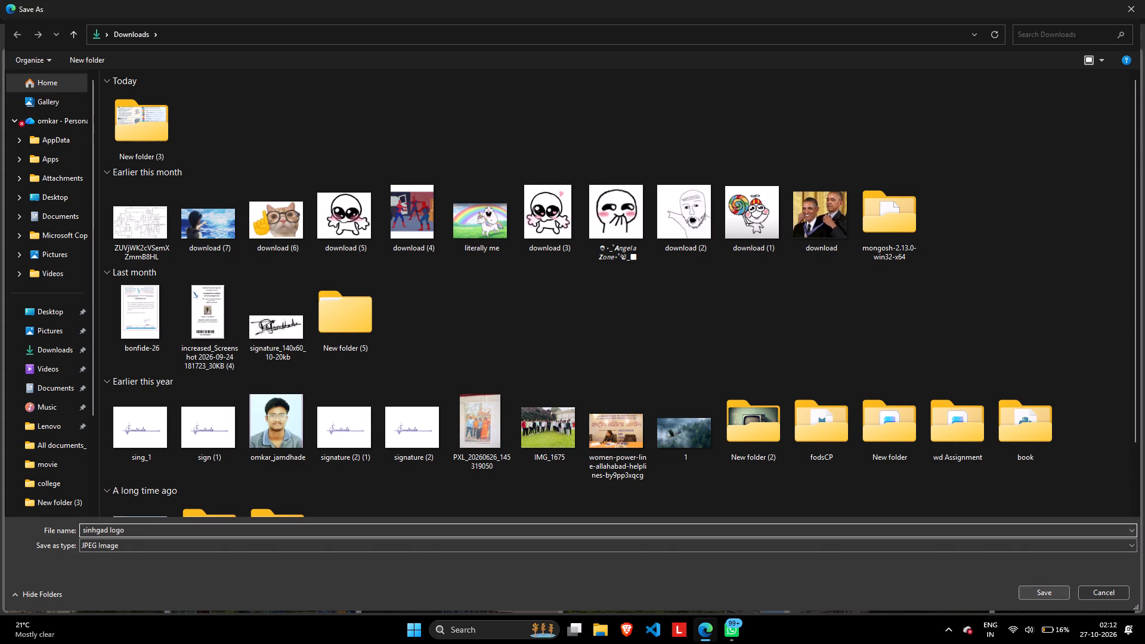
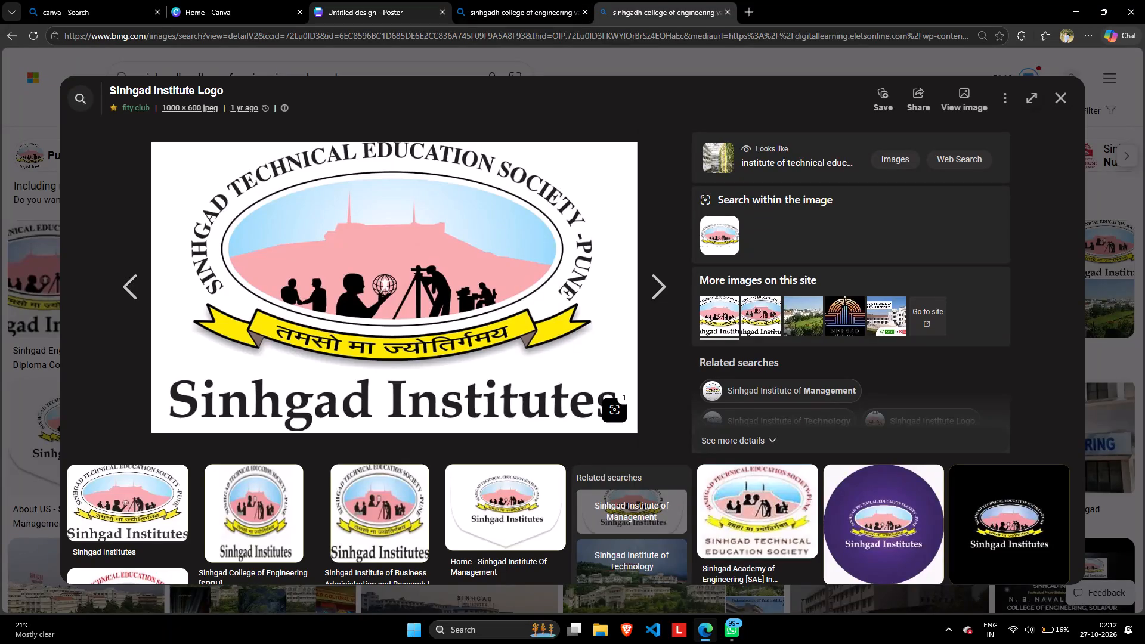
# Switch back to the Canva poster design and open its uploaded images.
pyautogui.click(405, 9)
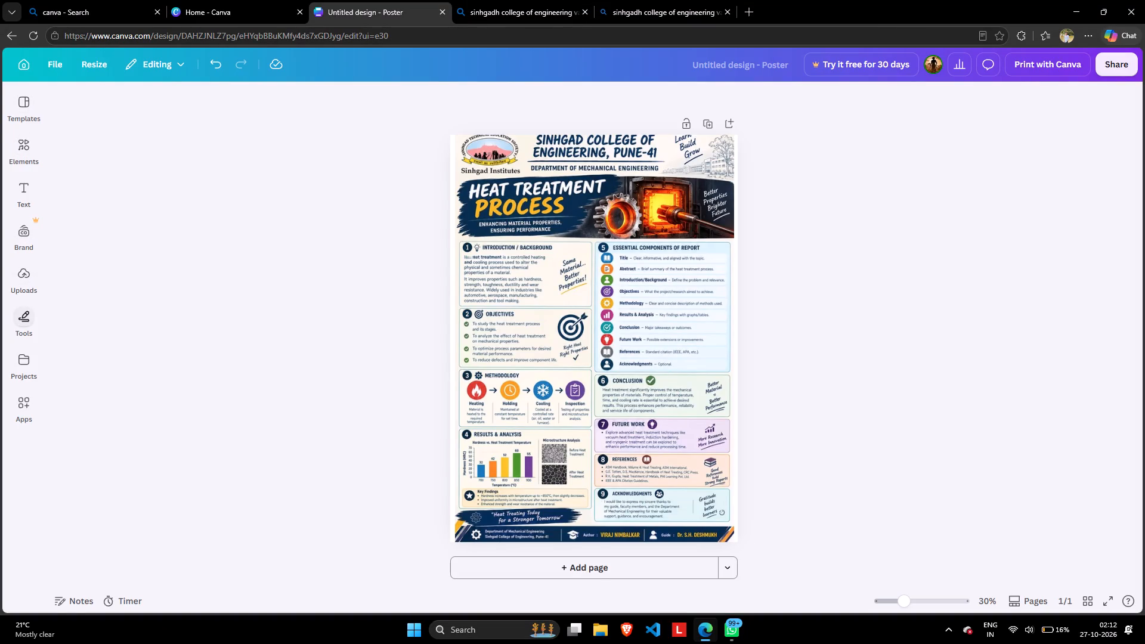
pyautogui.click(12, 279)
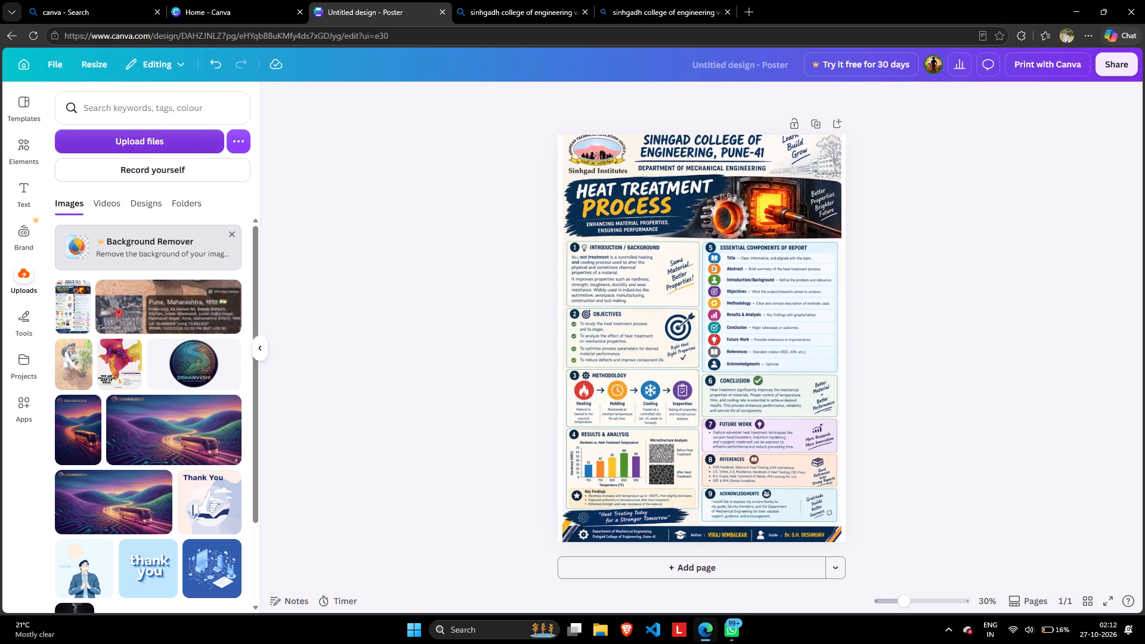
# Shift the poster image flush with the page's right edge, extend its upper edge slightly beyond the page top, and deselect it.
pyautogui.click(695, 227)
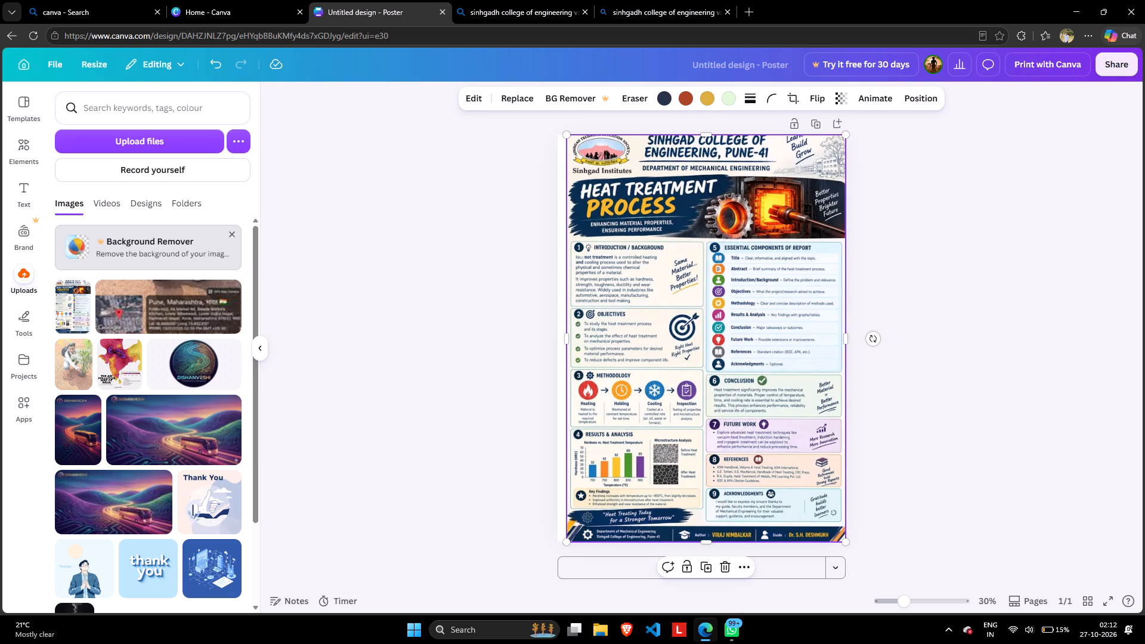
pyautogui.moveTo(563, 130); pyautogui.dragTo(564, 144)
pyautogui.click(569, 114)
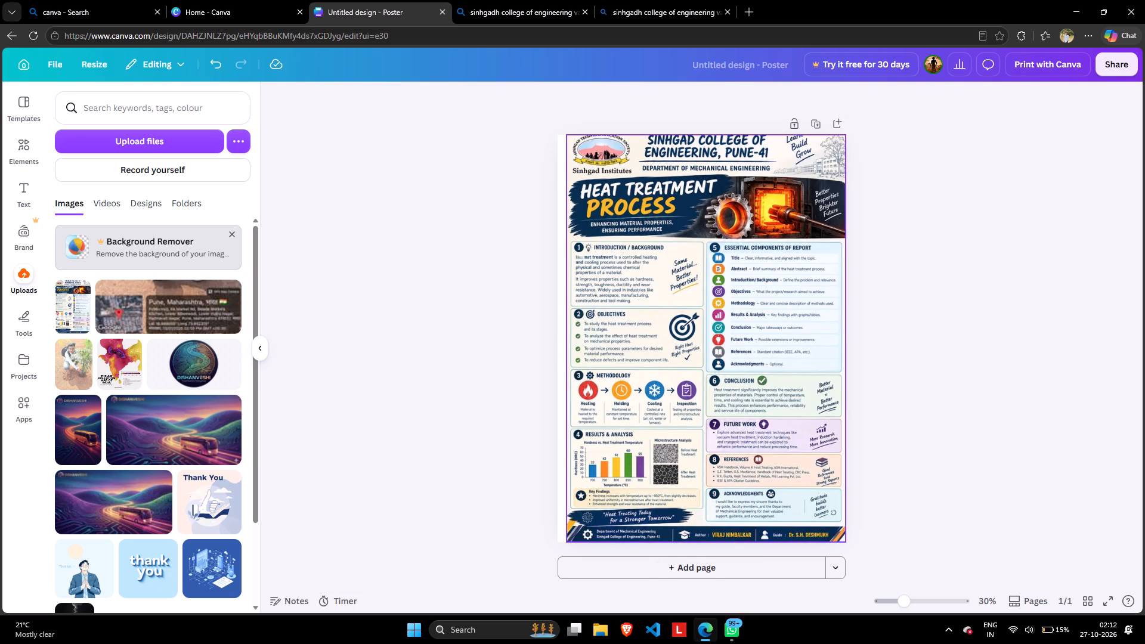
pyautogui.click(573, 147)
pyautogui.moveTo(570, 138); pyautogui.dragTo(570, 141)
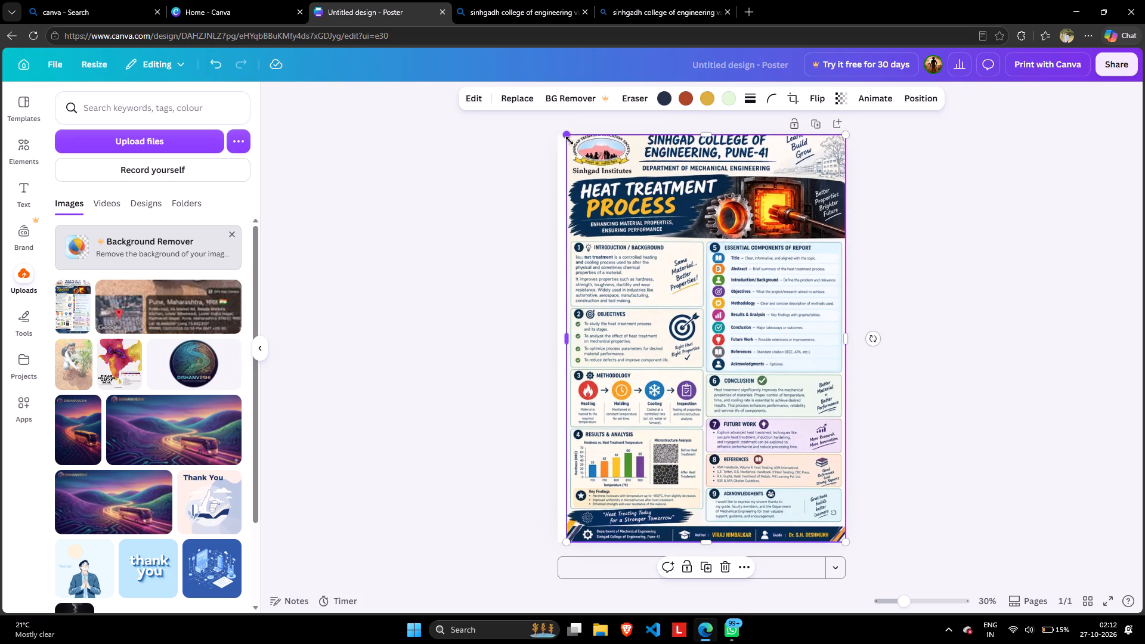
pyautogui.moveTo(570, 141); pyautogui.dragTo(546, 165)
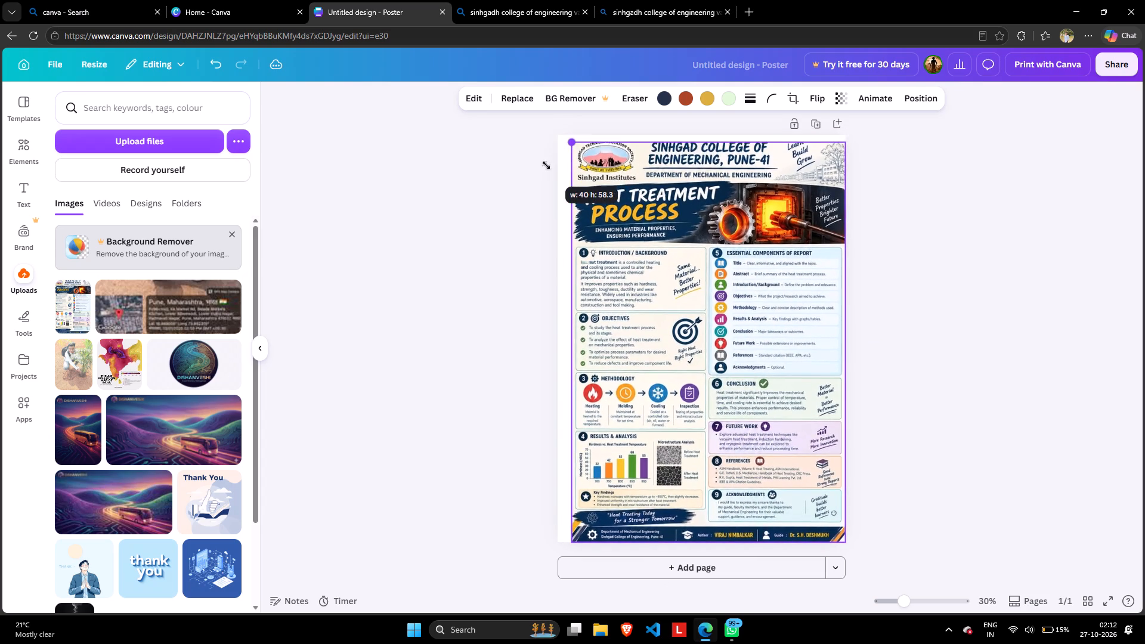
pyautogui.moveTo(546, 165); pyautogui.dragTo(534, 167)
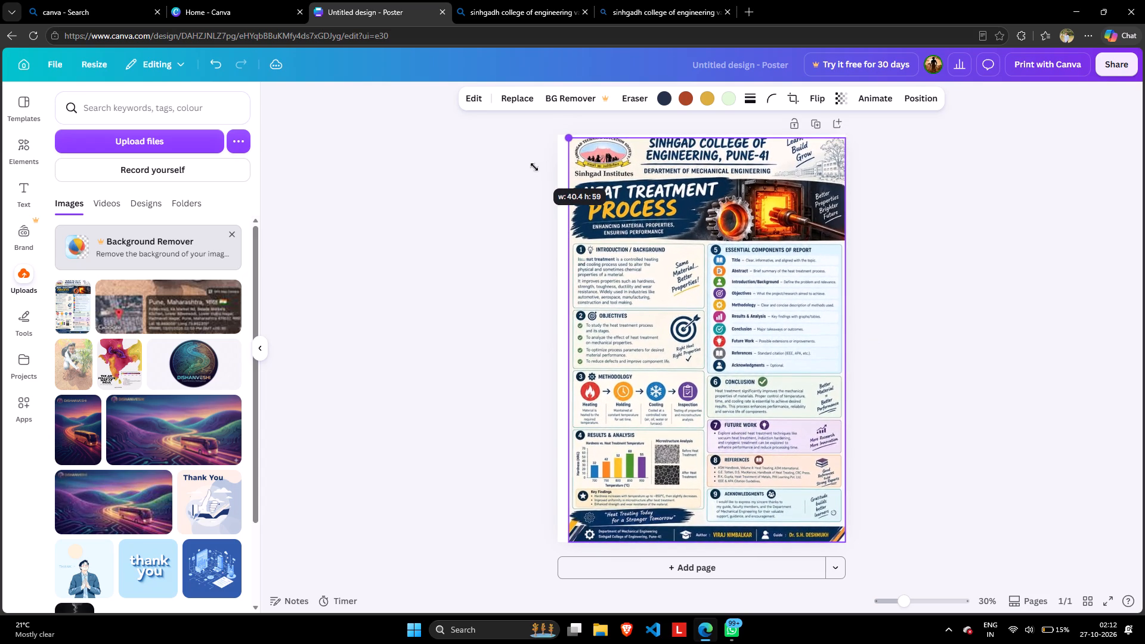
pyautogui.moveTo(534, 167); pyautogui.dragTo(533, 167)
pyautogui.click(519, 173)
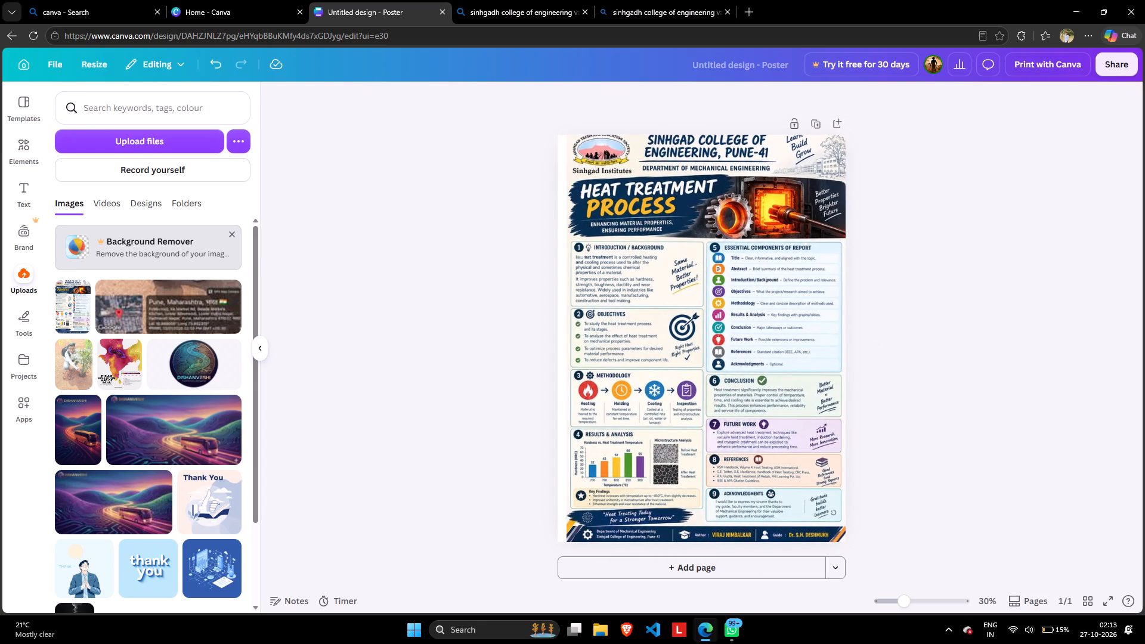
pyautogui.click(719, 130)
pyautogui.click(702, 146)
pyautogui.click(704, 134)
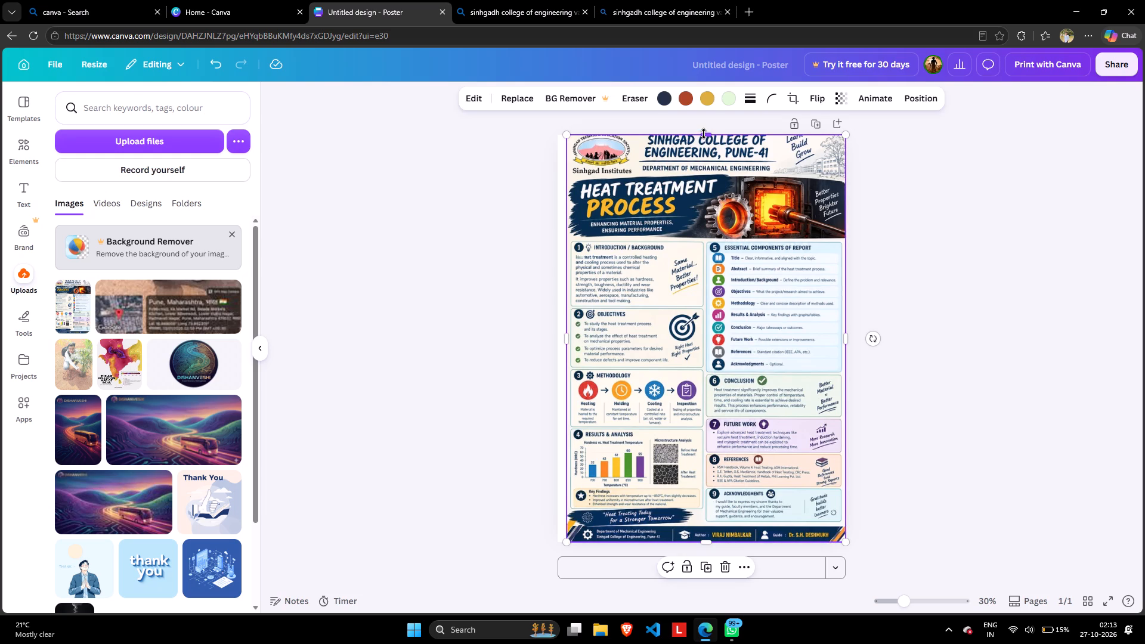
pyautogui.click(894, 144)
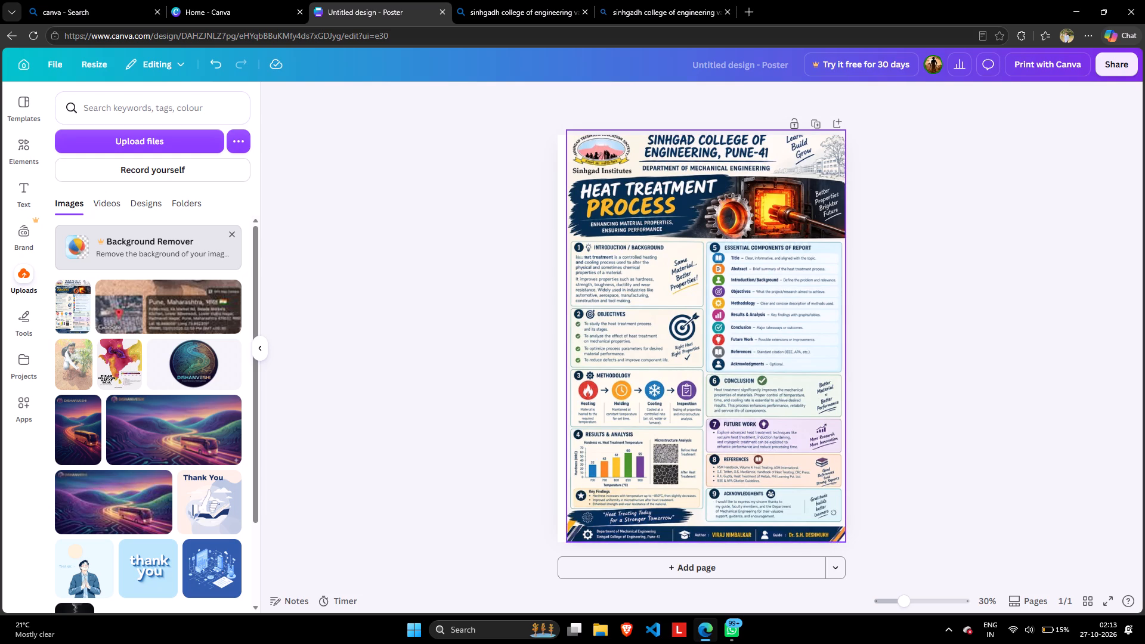
pyautogui.click(748, 318)
pyautogui.click(748, 318)
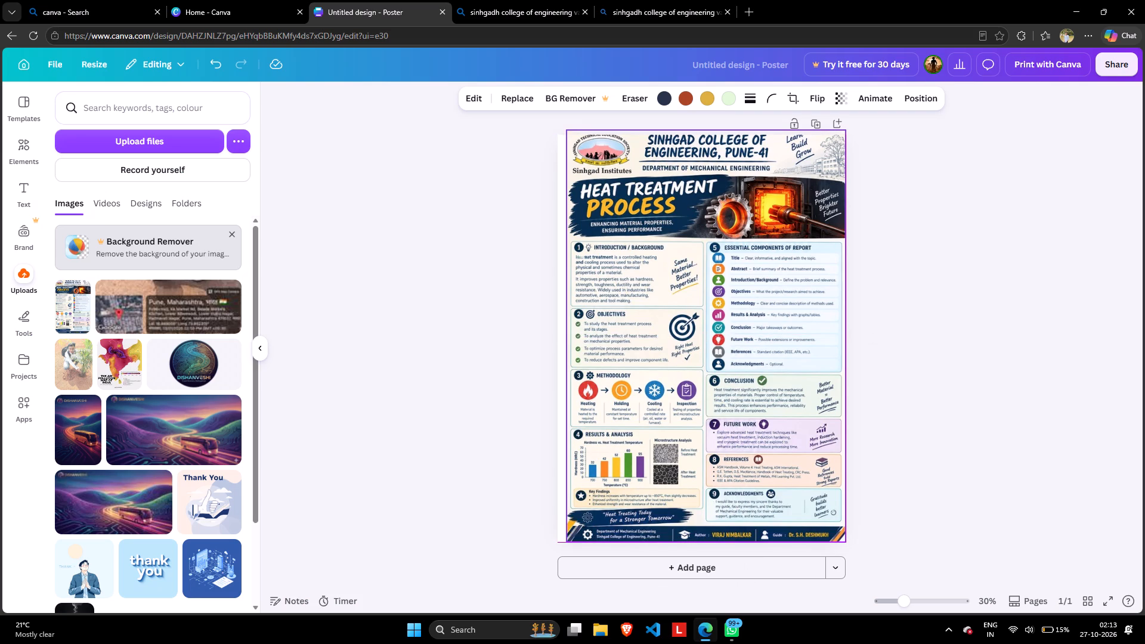
pyautogui.click(895, 219)
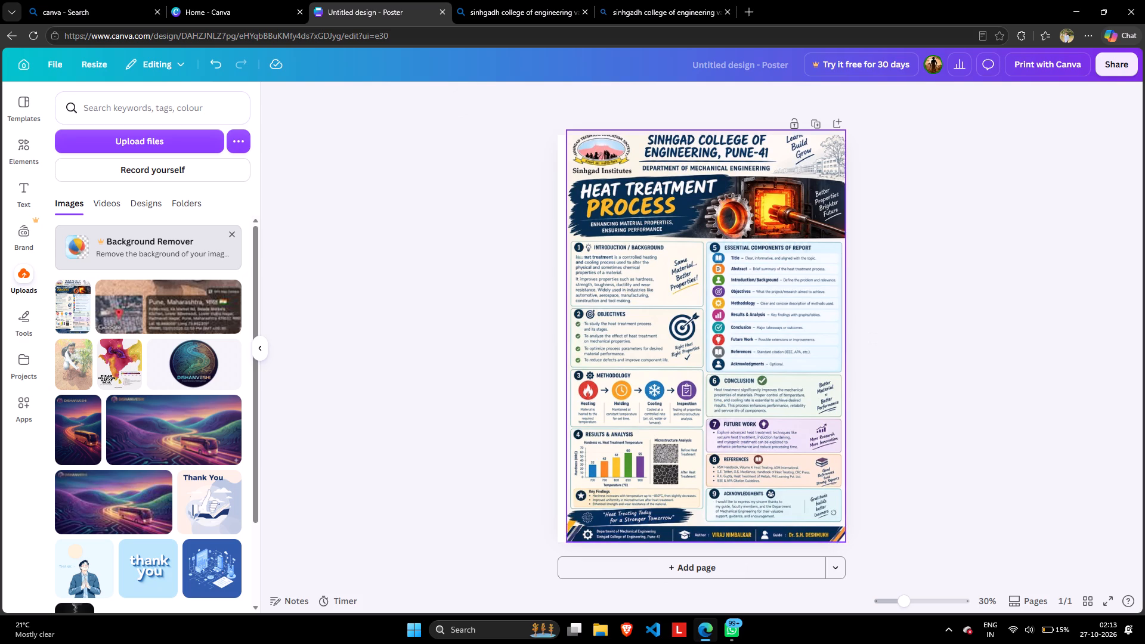
# Upload the "sinhgad logo" image from the recent files, after trying the file name "singad logo".
pyautogui.click(158, 146)
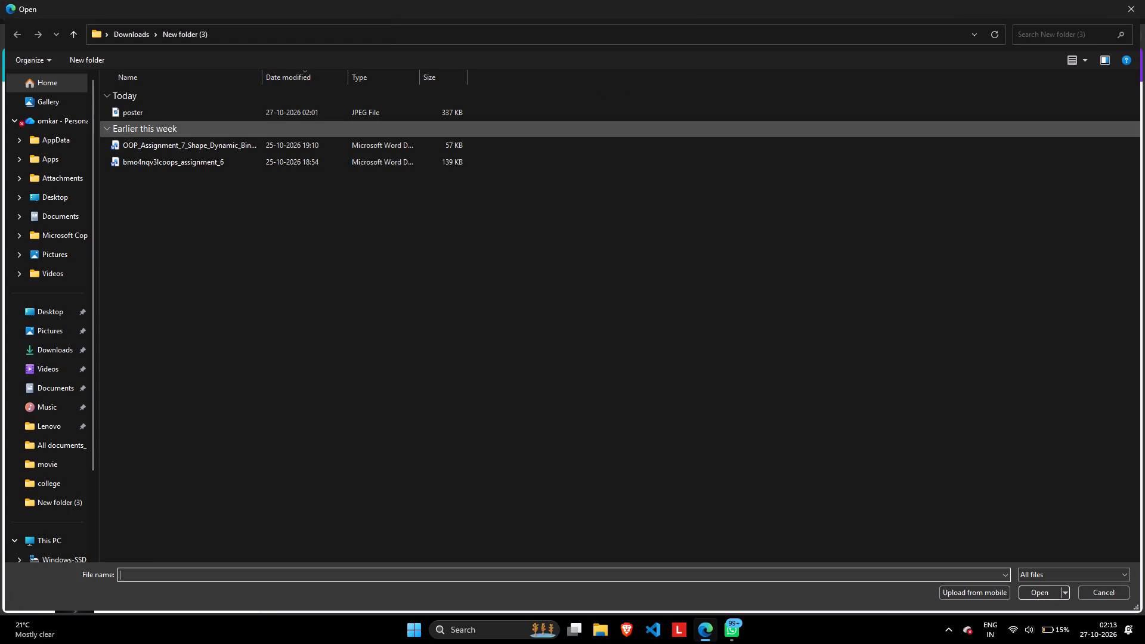
pyautogui.click(192, 94)
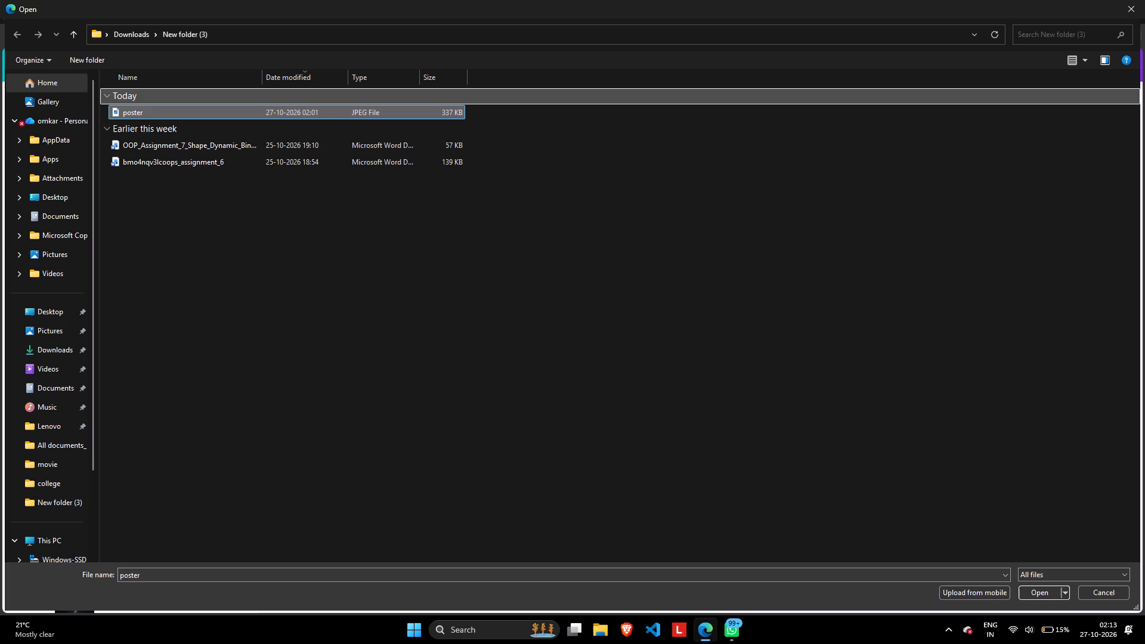
pyautogui.click(689, 119)
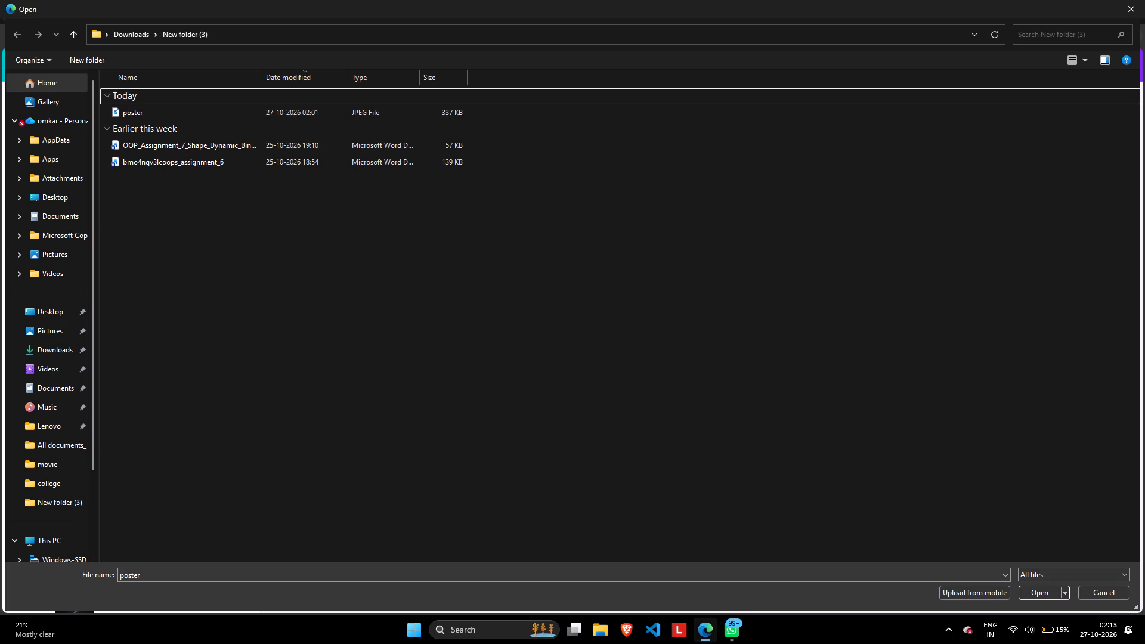
pyautogui.click(13, 34)
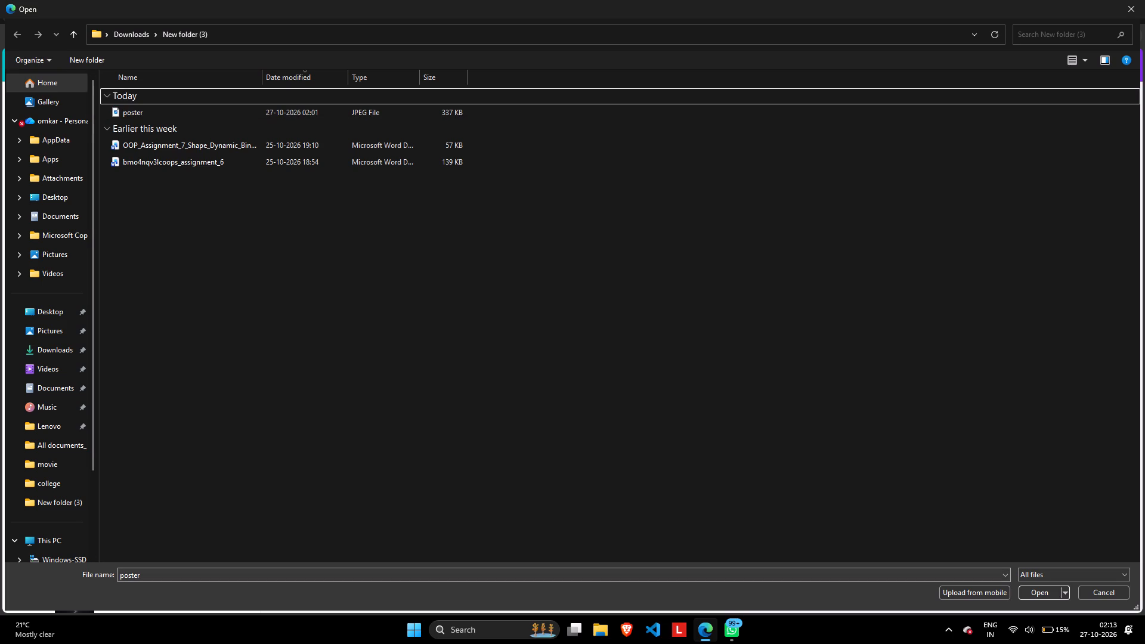
pyautogui.click(324, 574)
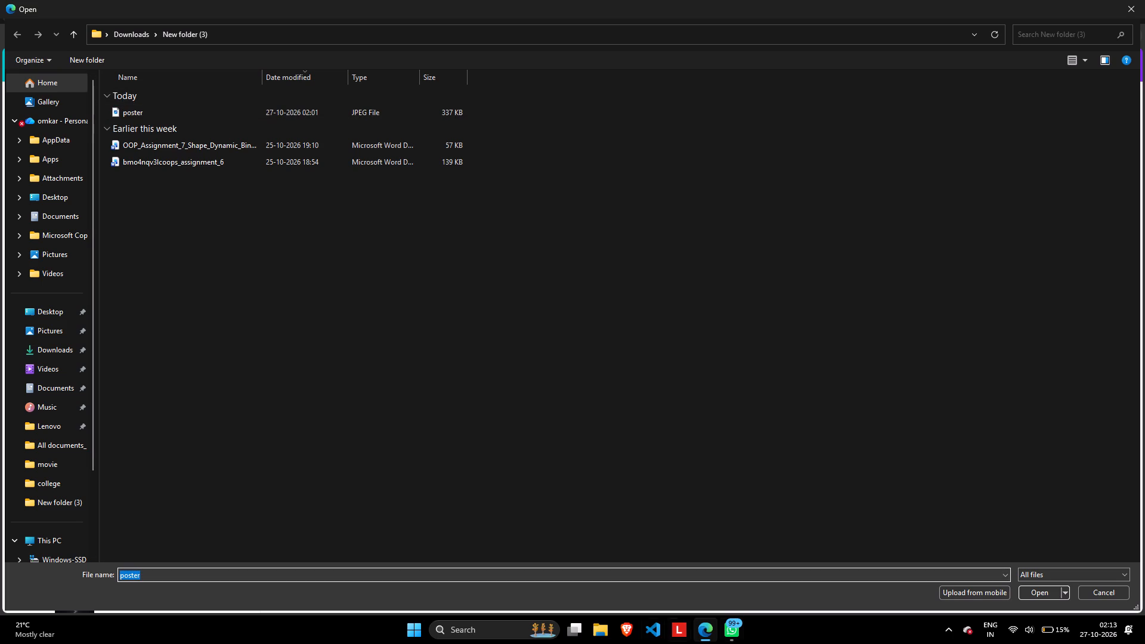
pyautogui.press('BackSpace')
pyautogui.write('singad')
pyautogui.press('space')
pyautogui.write('logo')
pyautogui.press('Return')
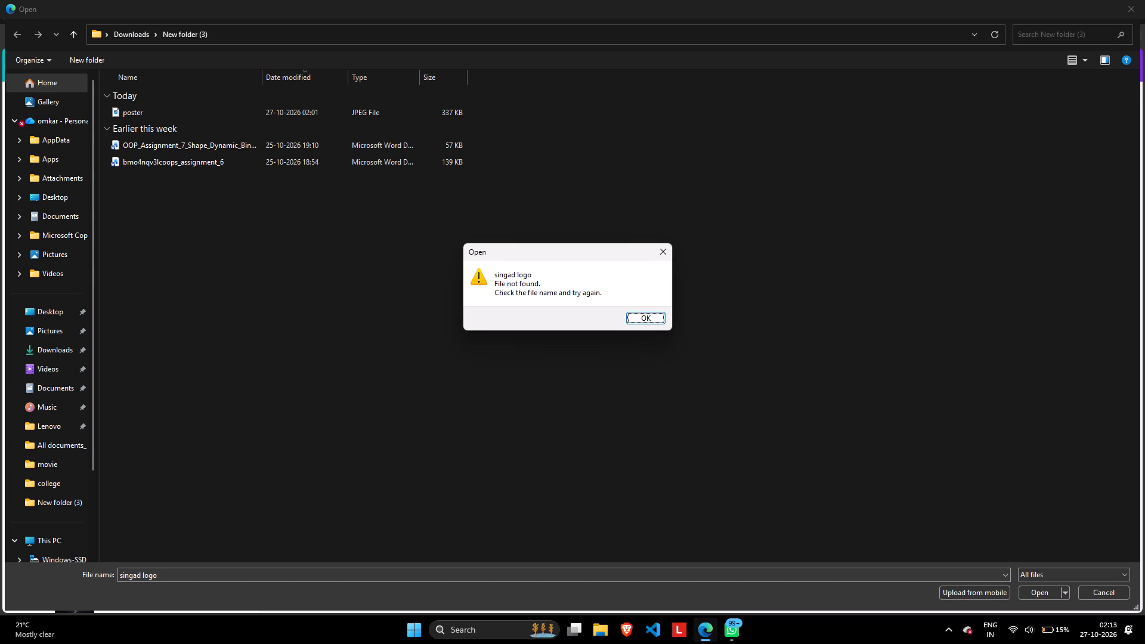
pyautogui.click(635, 317)
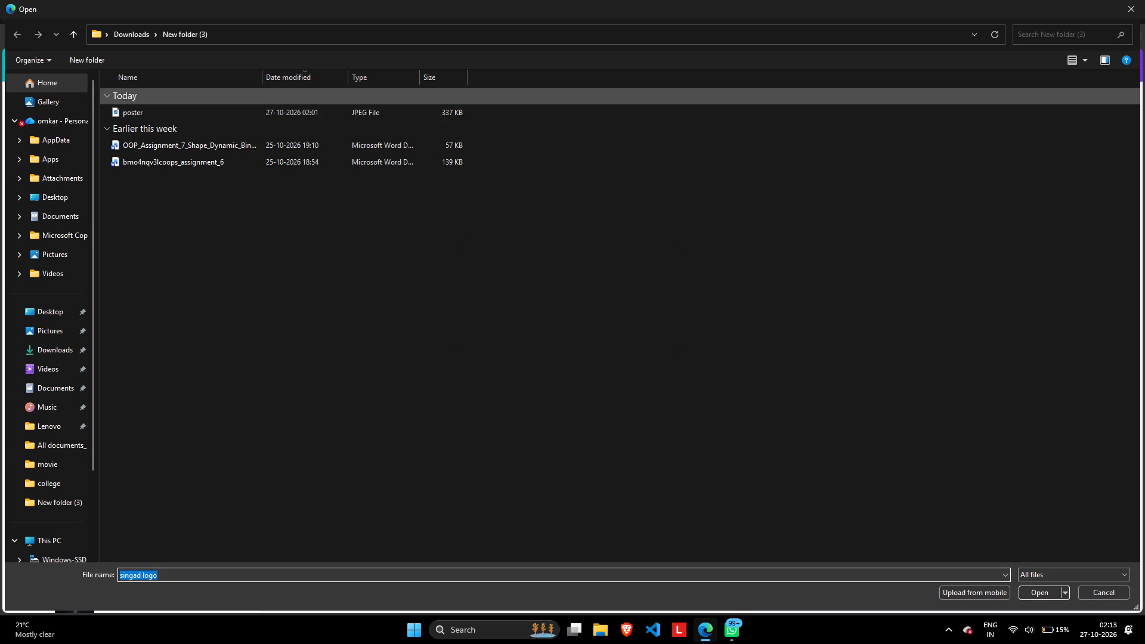
pyautogui.click(57, 72)
pyautogui.click(57, 79)
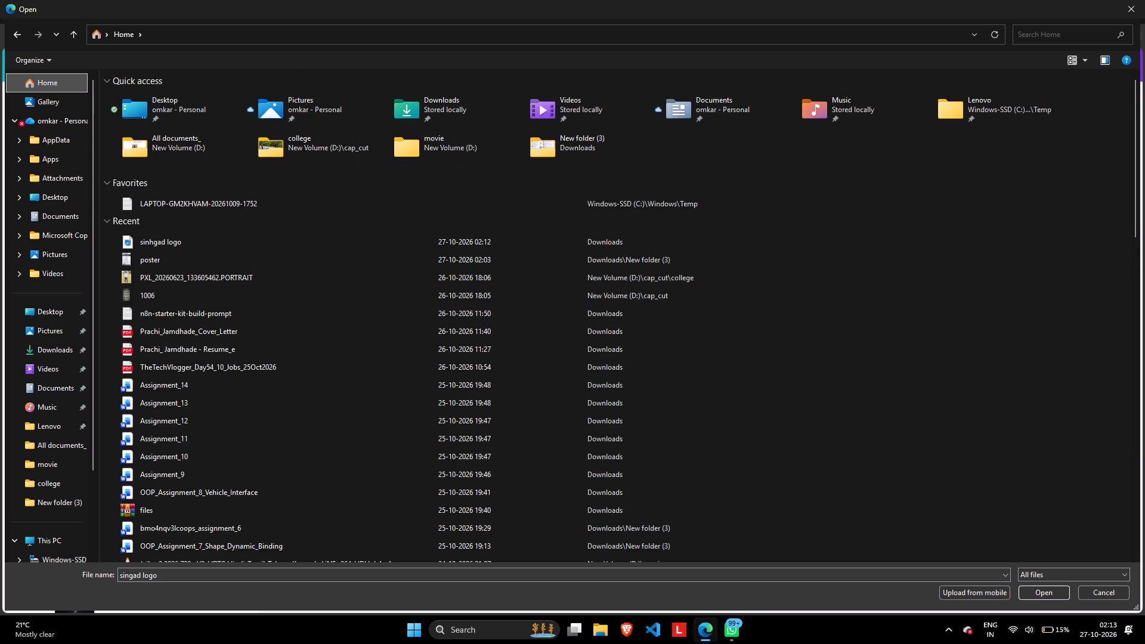
pyautogui.doubleClick(144, 237)
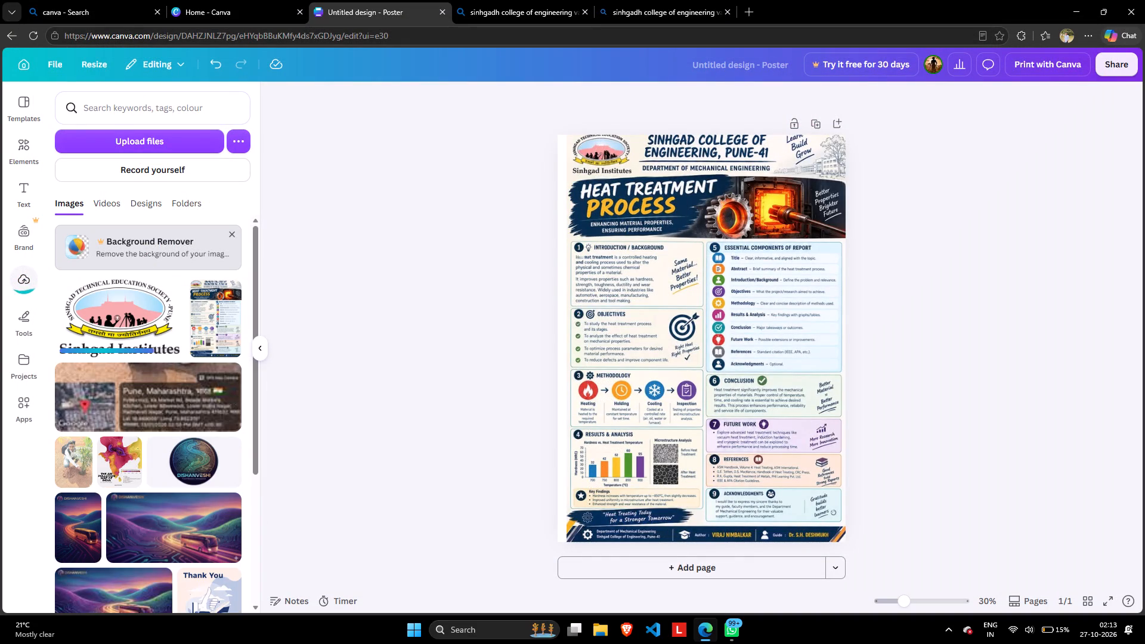
# Add the uploaded Sinhgad Institutes logo to the poster page.
pyautogui.click(150, 308)
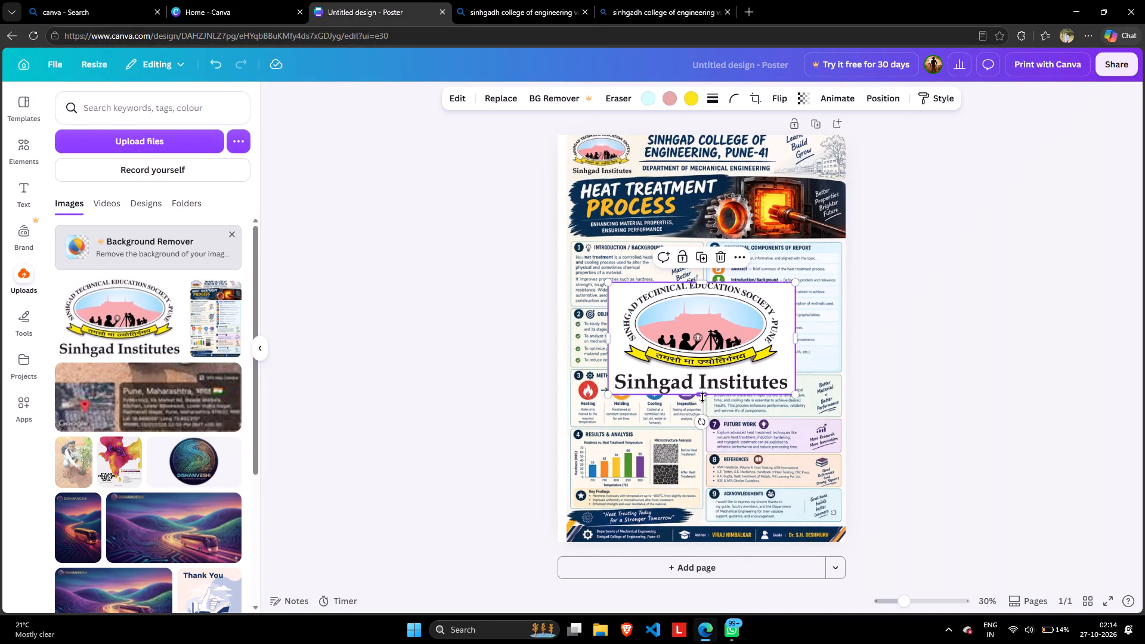
# Nudge the poster image behind the logo slightly downward on the page and deselect it.
pyautogui.click(700, 275)
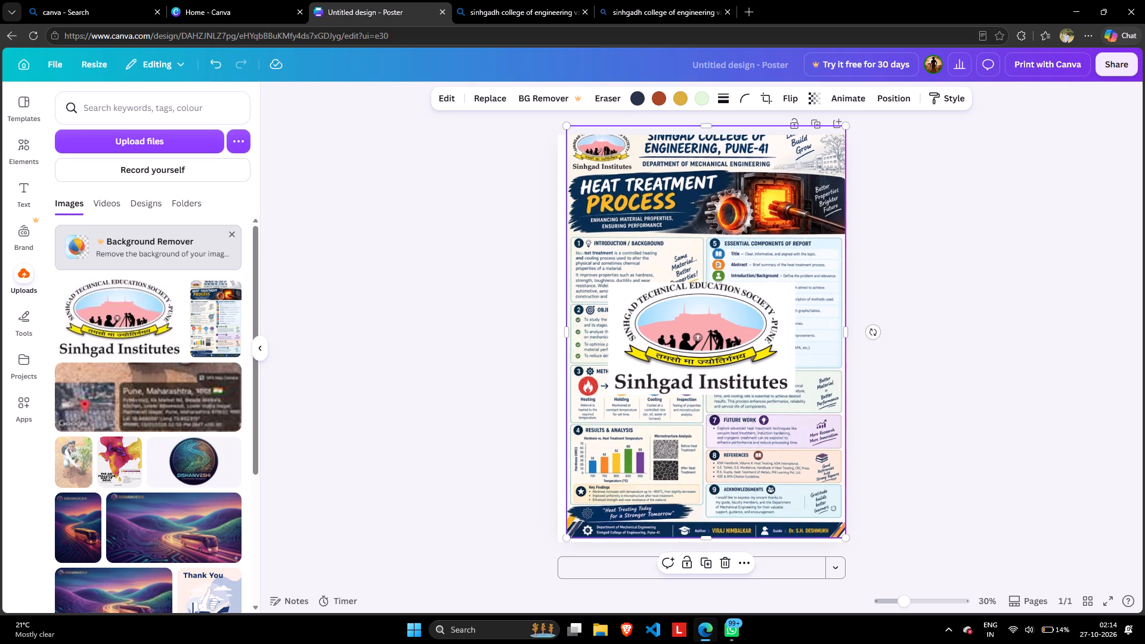
pyautogui.moveTo(698, 272); pyautogui.dragTo(698, 279)
pyautogui.click(949, 224)
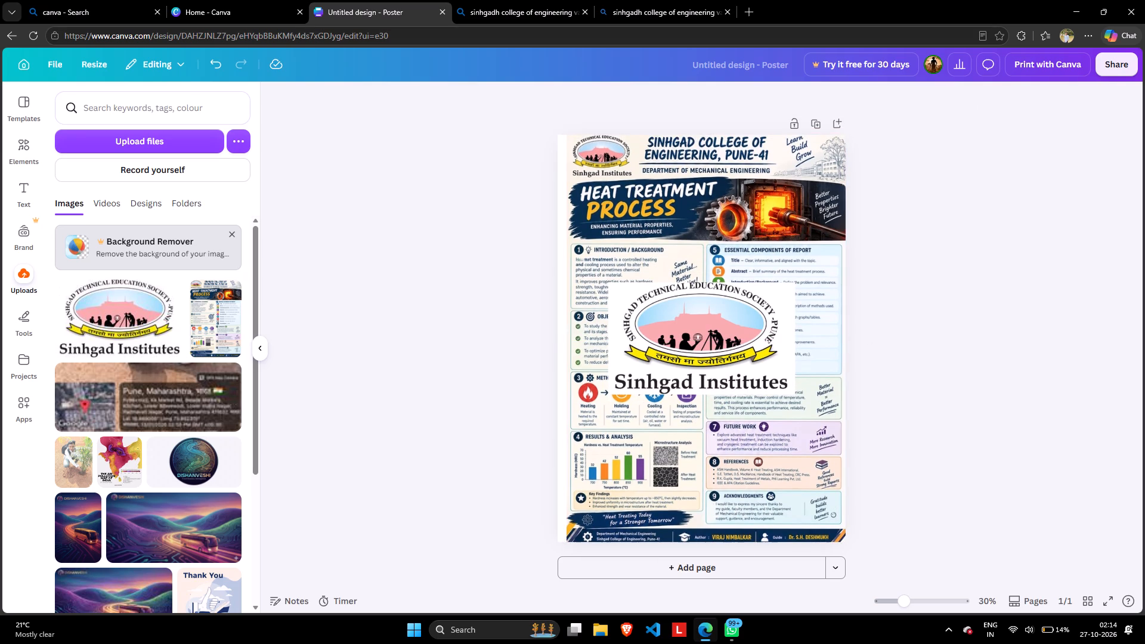
# Move the new logo over the poster's printed logo at the page's top-left corner and shrink it to about 7.3 cm high.
pyautogui.moveTo(720, 319); pyautogui.dragTo(657, 173)
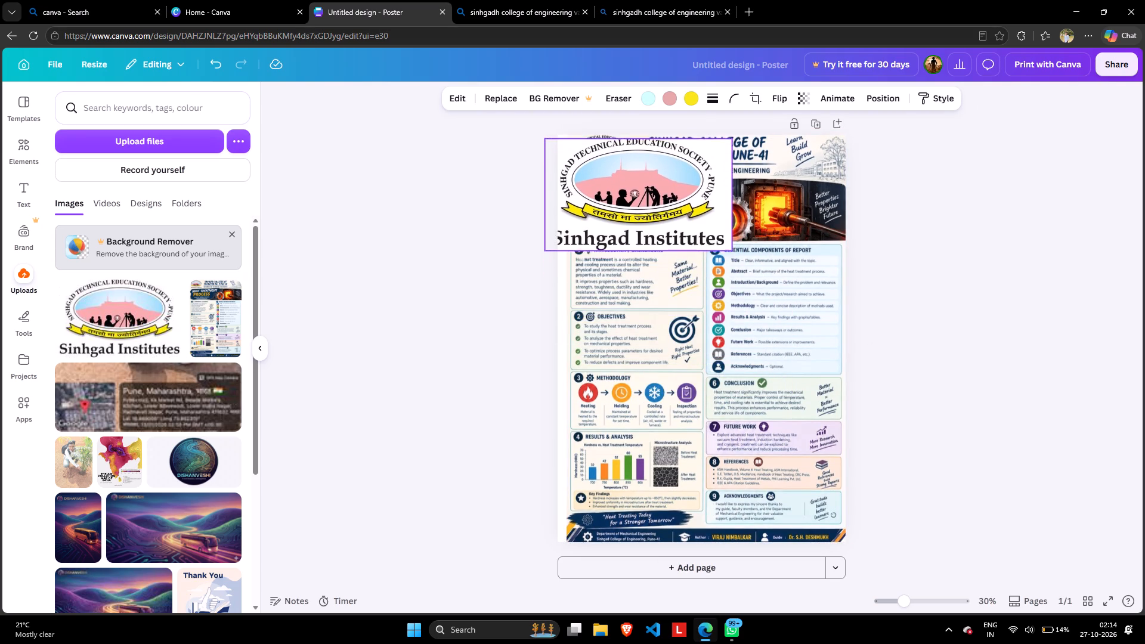
pyautogui.moveTo(657, 173); pyautogui.dragTo(657, 168)
pyautogui.moveTo(734, 243); pyautogui.dragTo(703, 221)
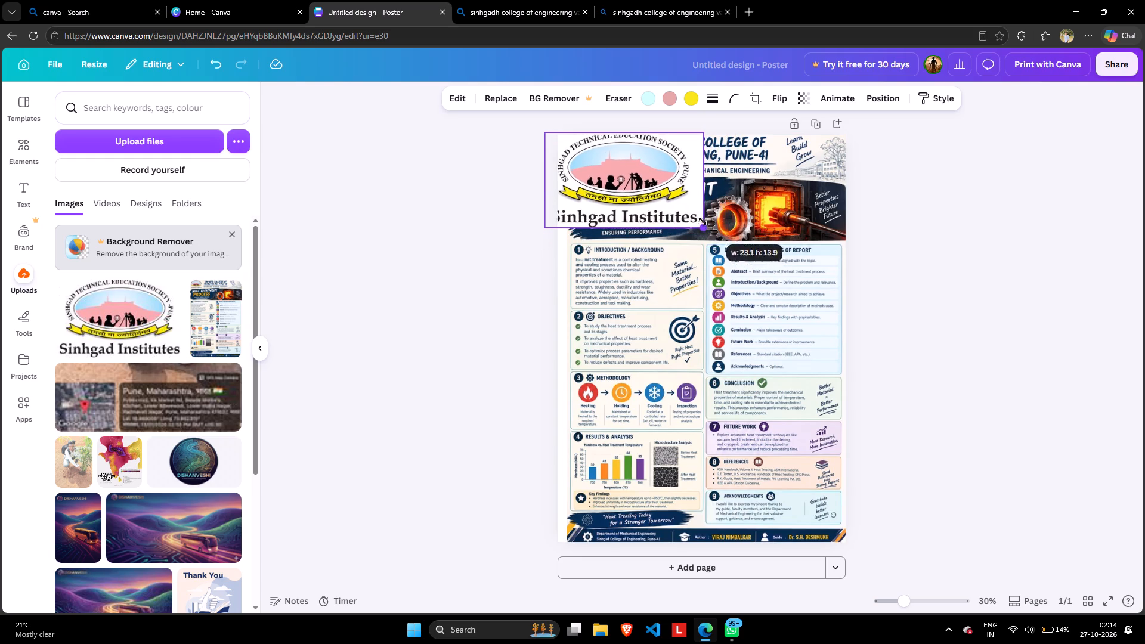
pyautogui.moveTo(703, 221); pyautogui.dragTo(649, 203)
pyautogui.moveTo(624, 181); pyautogui.dragTo(630, 181)
pyautogui.moveTo(655, 192); pyautogui.dragTo(638, 182)
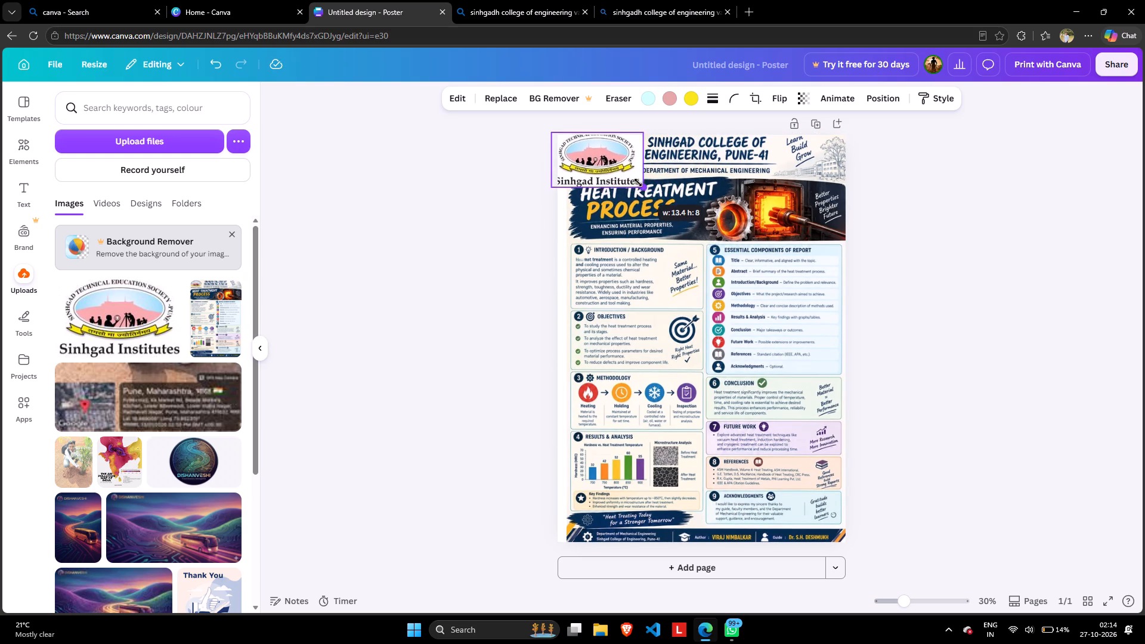
pyautogui.moveTo(638, 182); pyautogui.dragTo(631, 178)
pyautogui.click(619, 175)
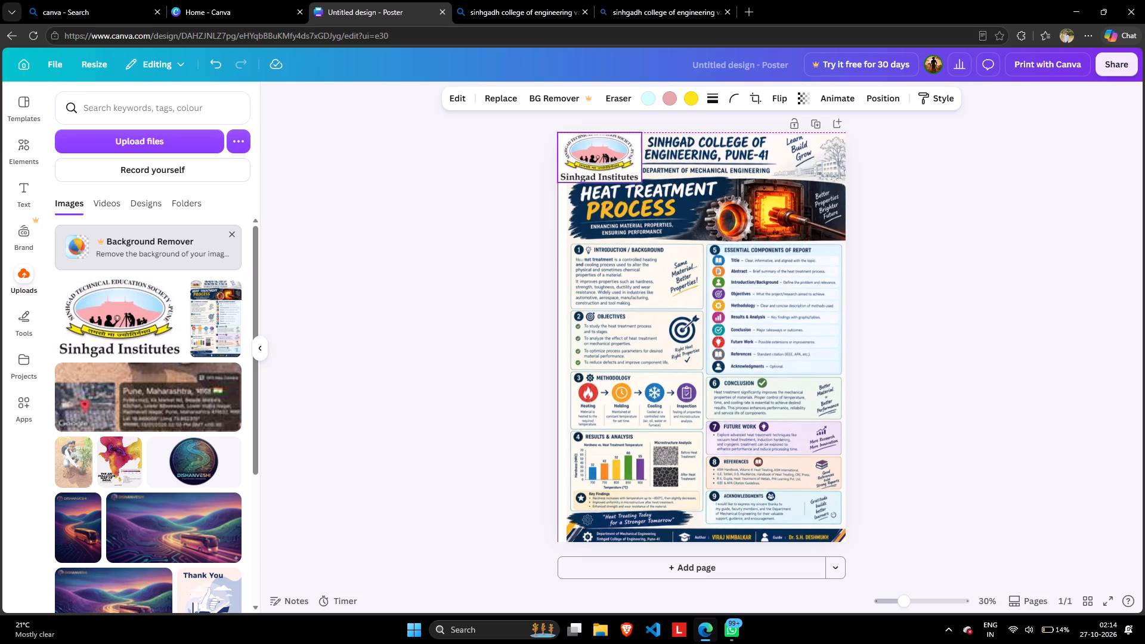
# Pull in the logo's right edge to about 11.8 cm wide, trim its bottom edge slightly, and deselect it.
pyautogui.click(640, 157)
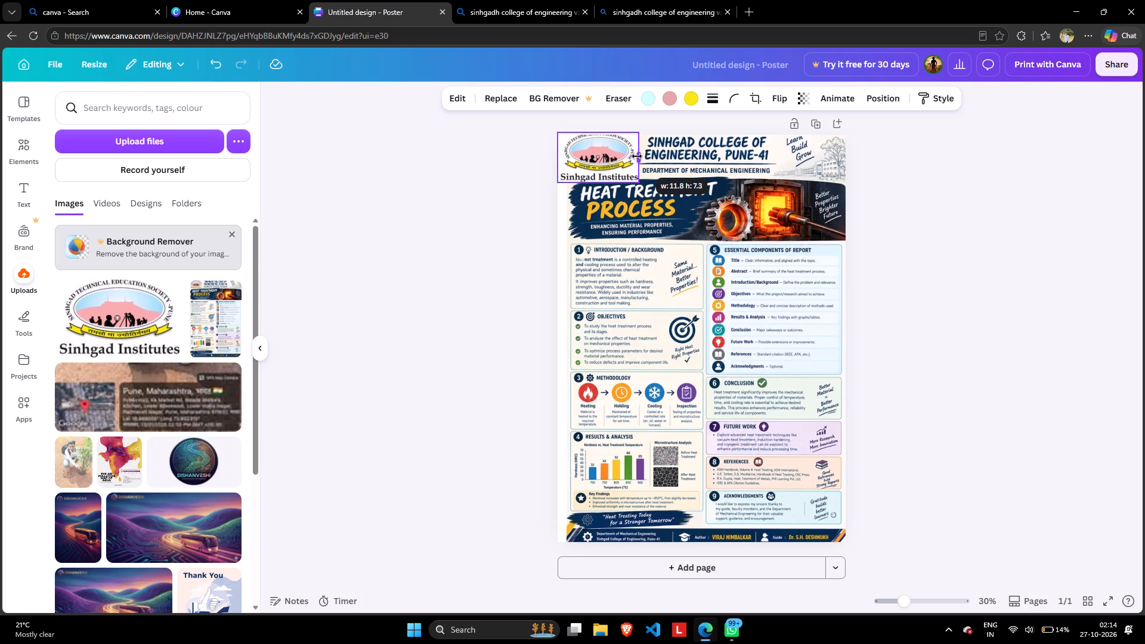
pyautogui.click(599, 183)
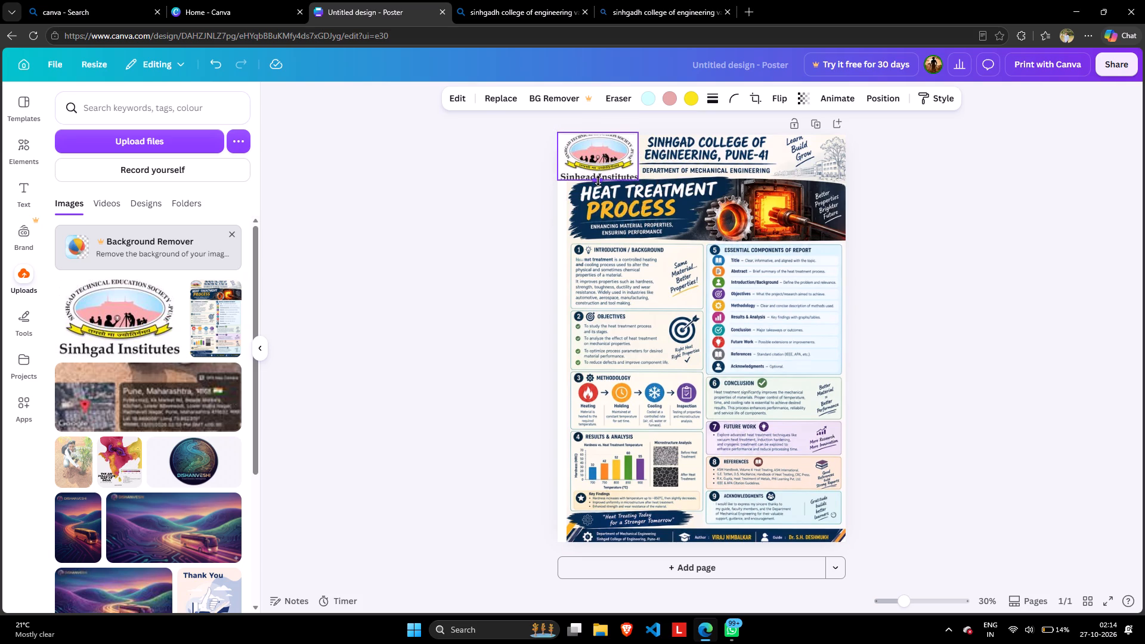
pyautogui.click(1021, 158)
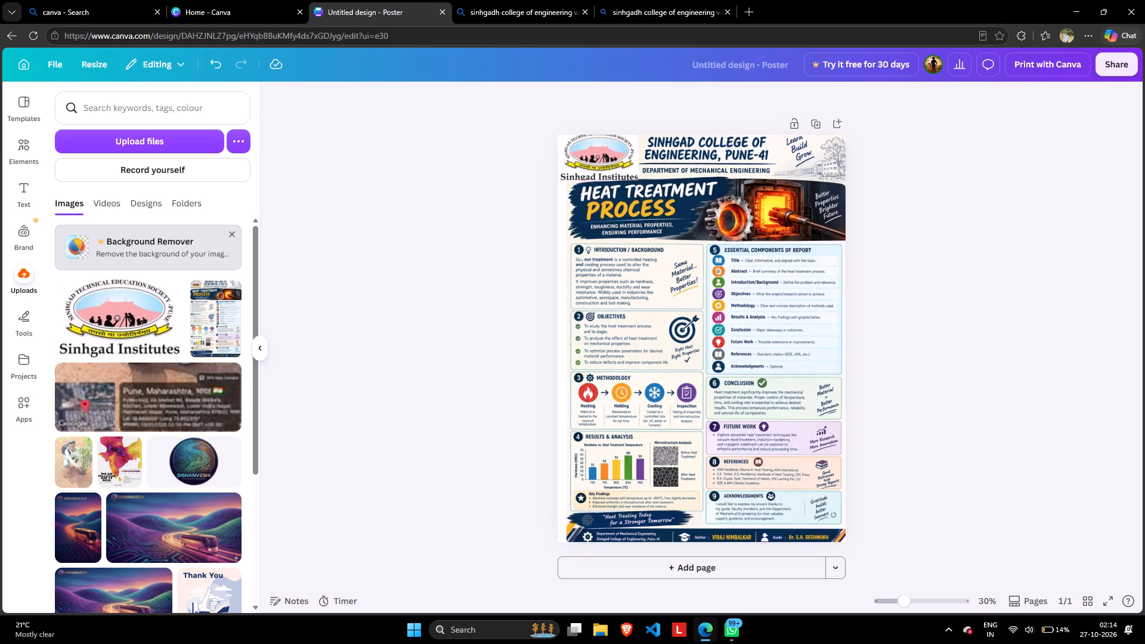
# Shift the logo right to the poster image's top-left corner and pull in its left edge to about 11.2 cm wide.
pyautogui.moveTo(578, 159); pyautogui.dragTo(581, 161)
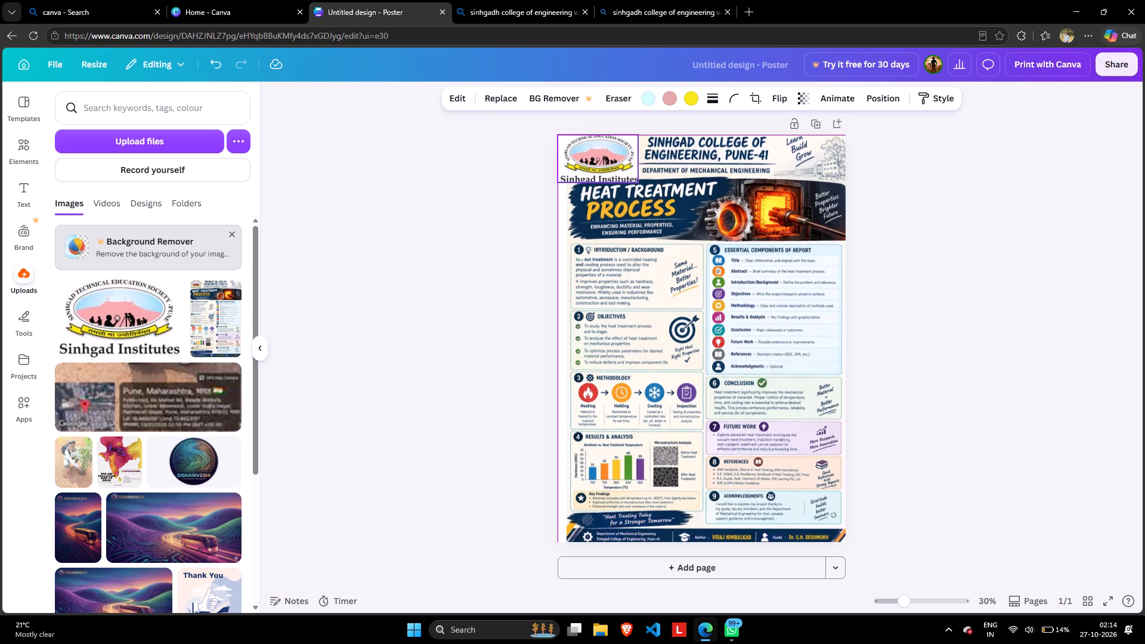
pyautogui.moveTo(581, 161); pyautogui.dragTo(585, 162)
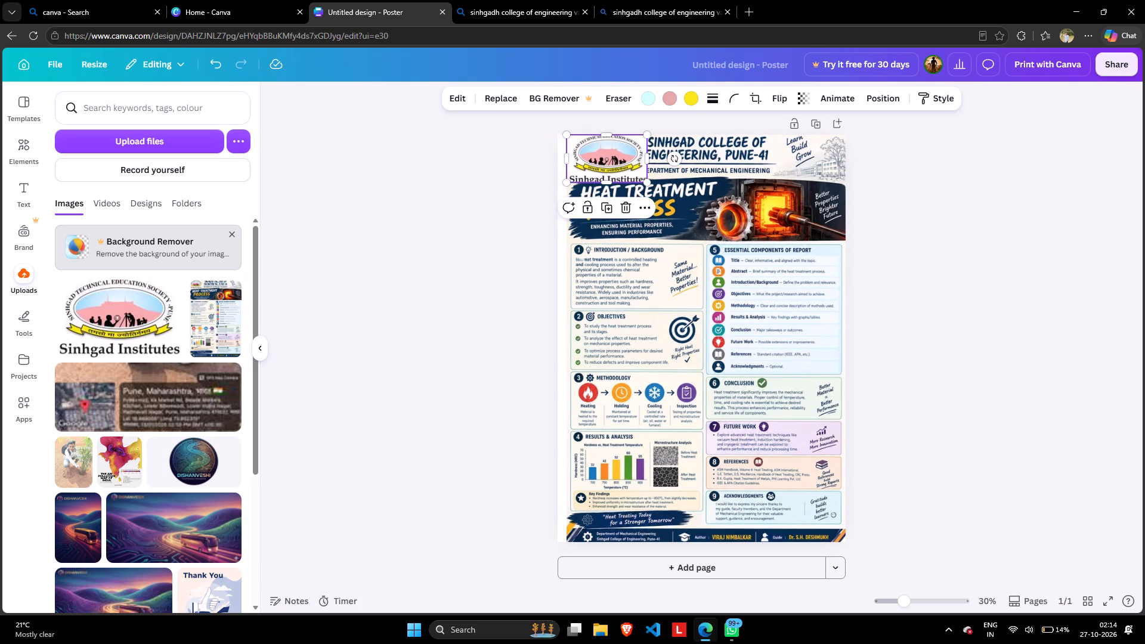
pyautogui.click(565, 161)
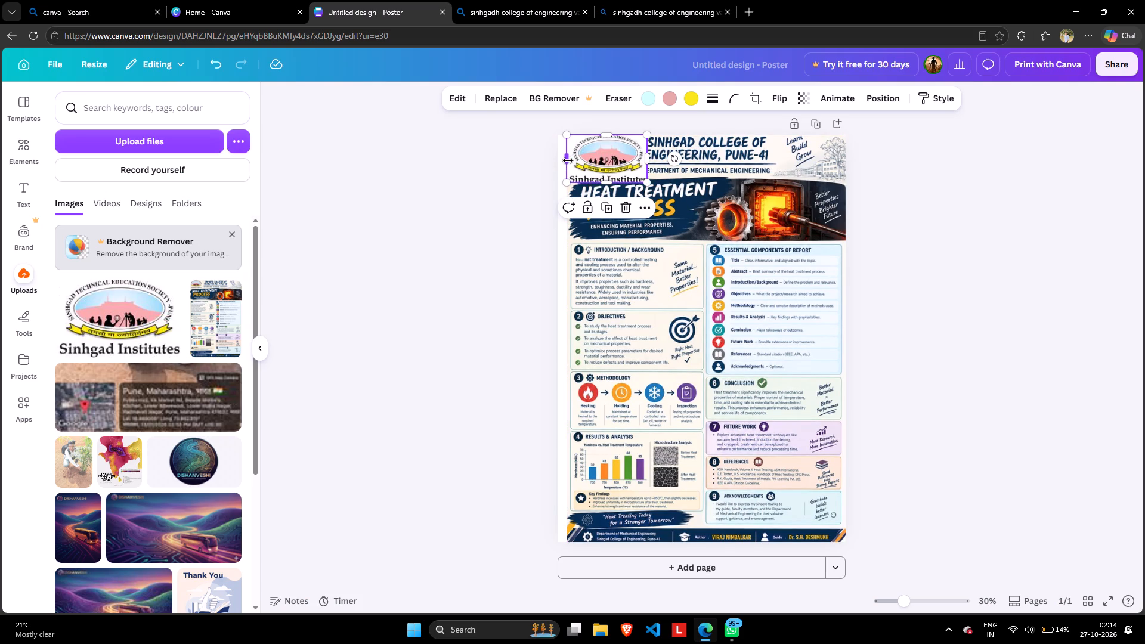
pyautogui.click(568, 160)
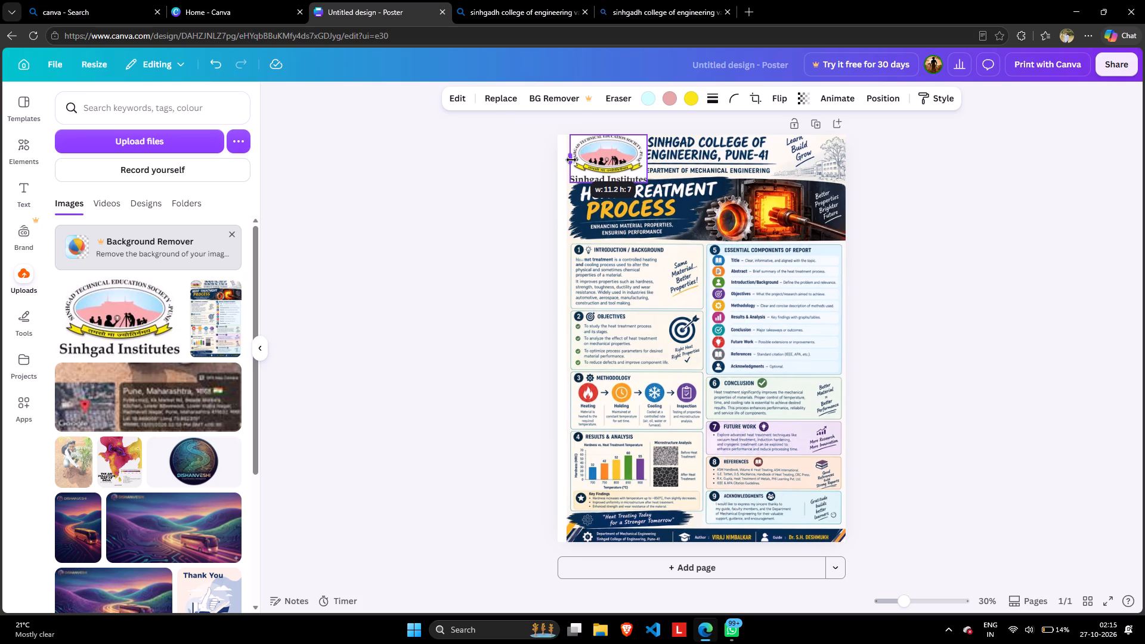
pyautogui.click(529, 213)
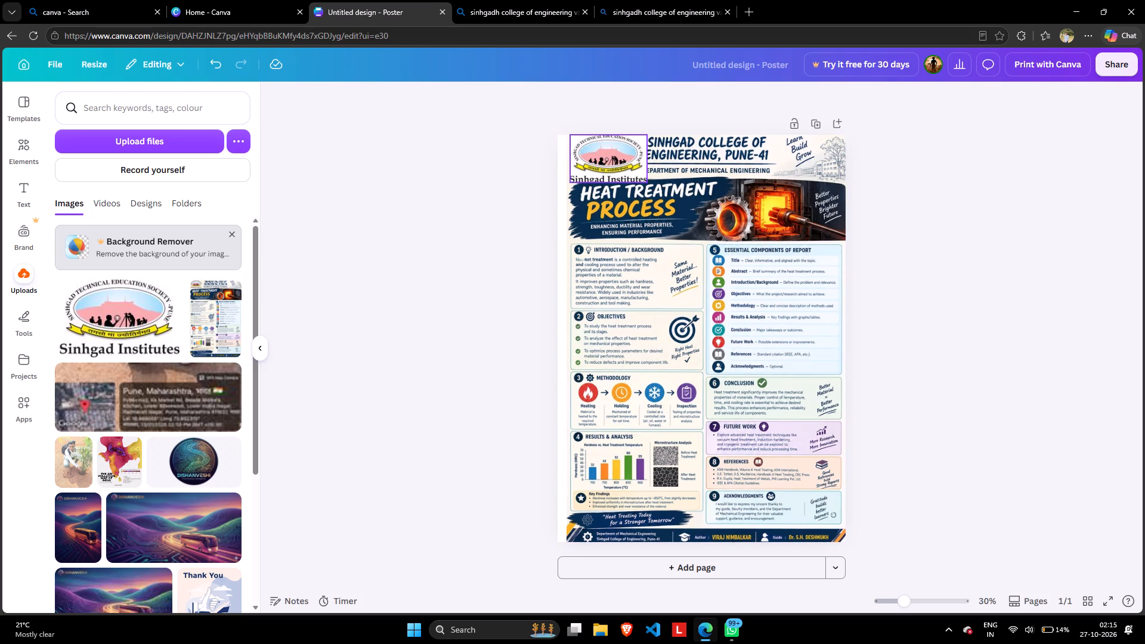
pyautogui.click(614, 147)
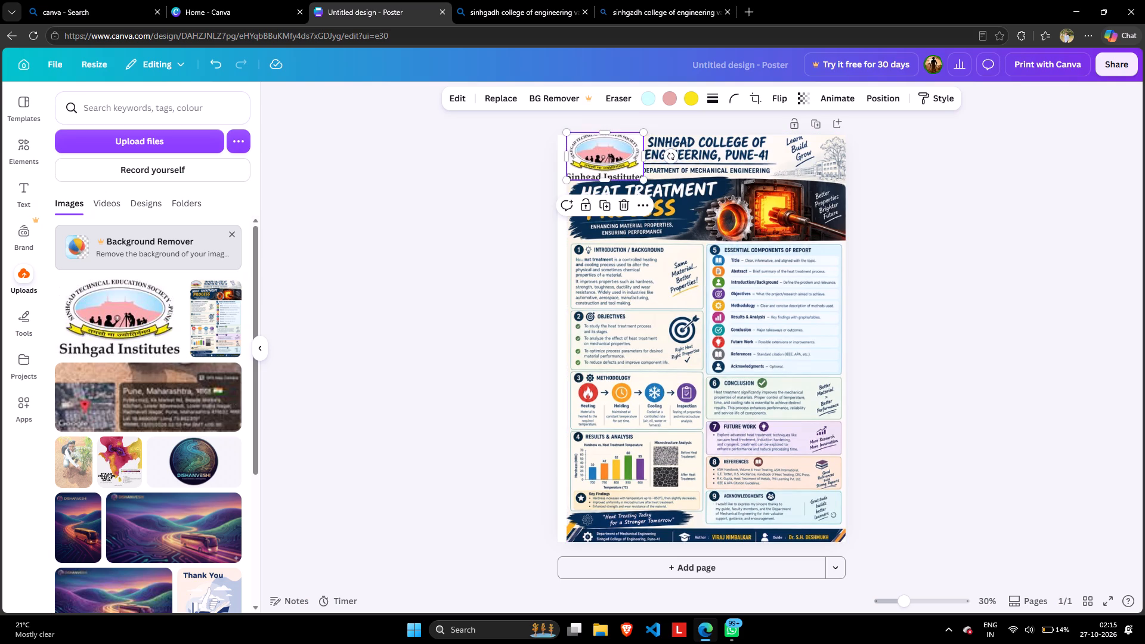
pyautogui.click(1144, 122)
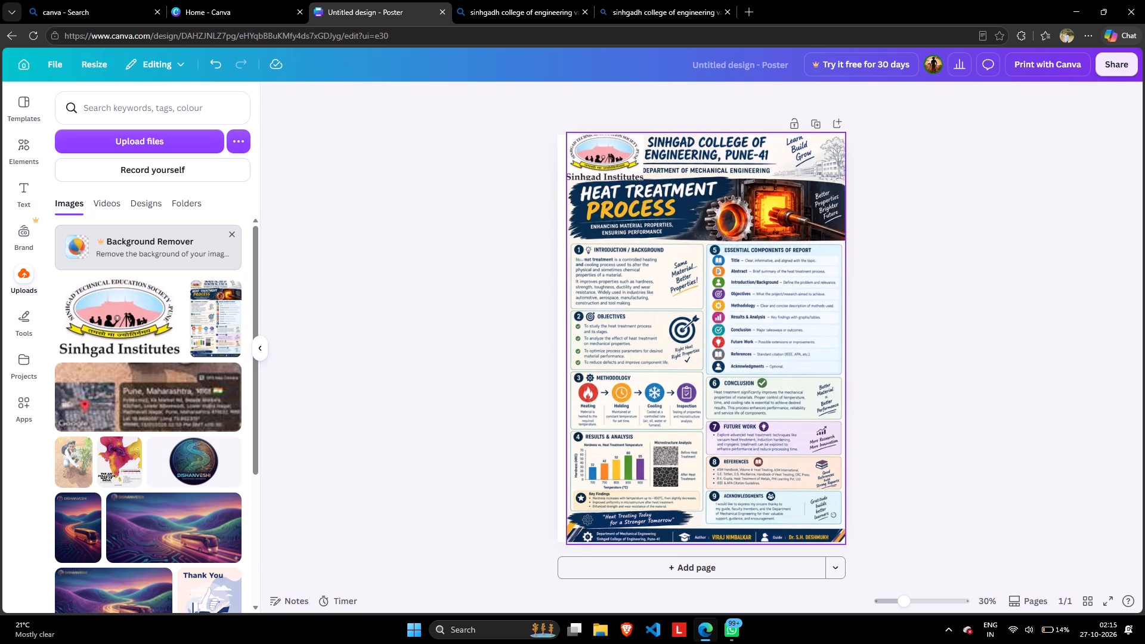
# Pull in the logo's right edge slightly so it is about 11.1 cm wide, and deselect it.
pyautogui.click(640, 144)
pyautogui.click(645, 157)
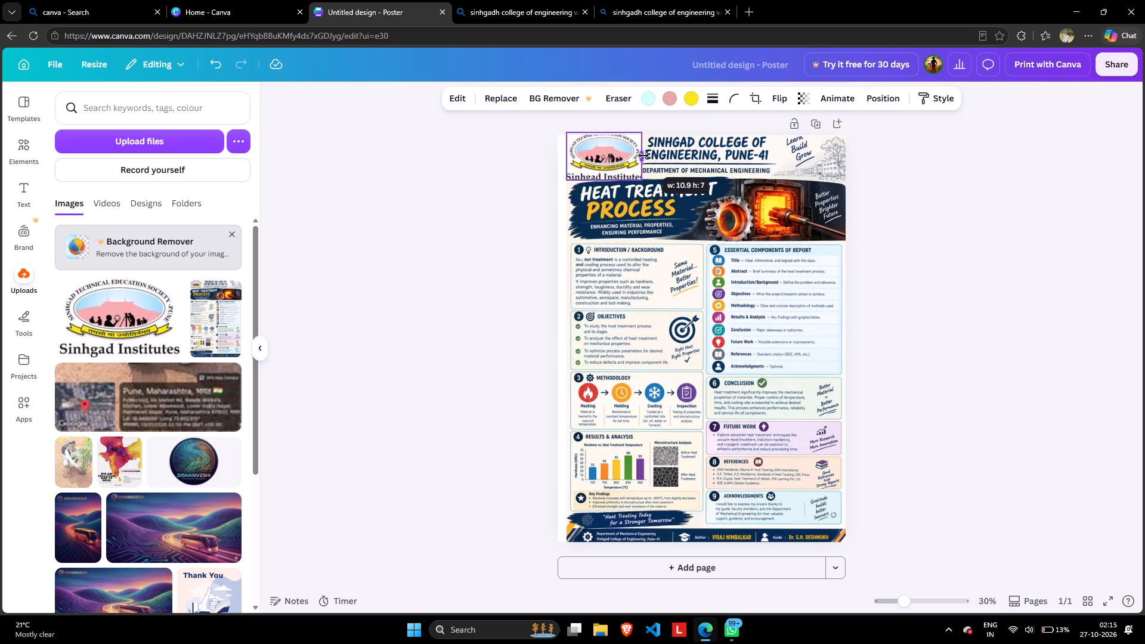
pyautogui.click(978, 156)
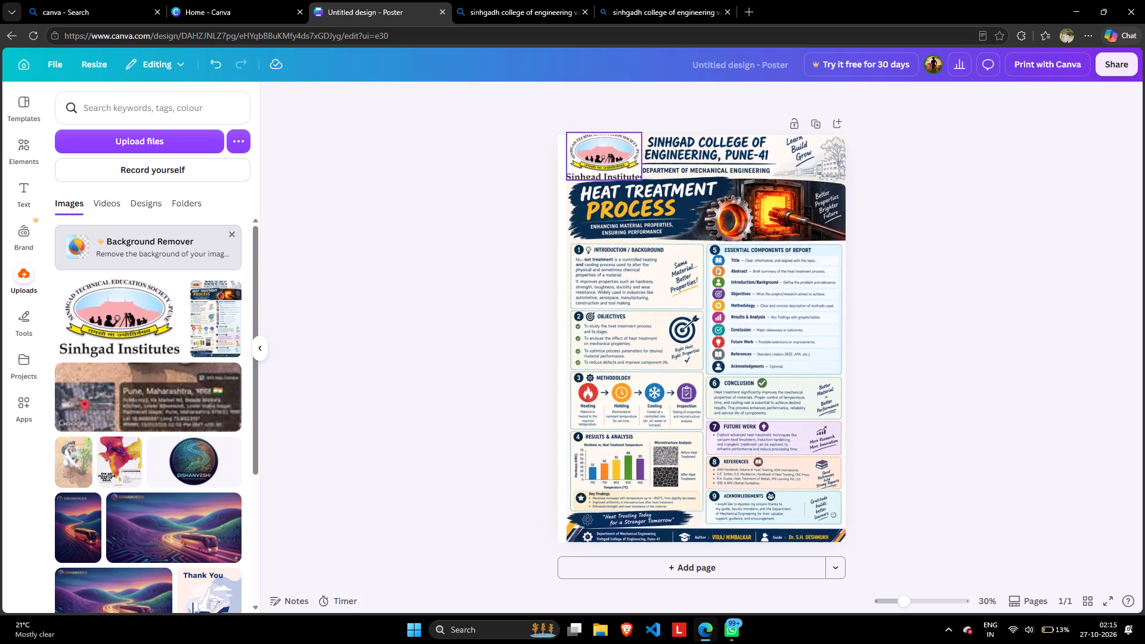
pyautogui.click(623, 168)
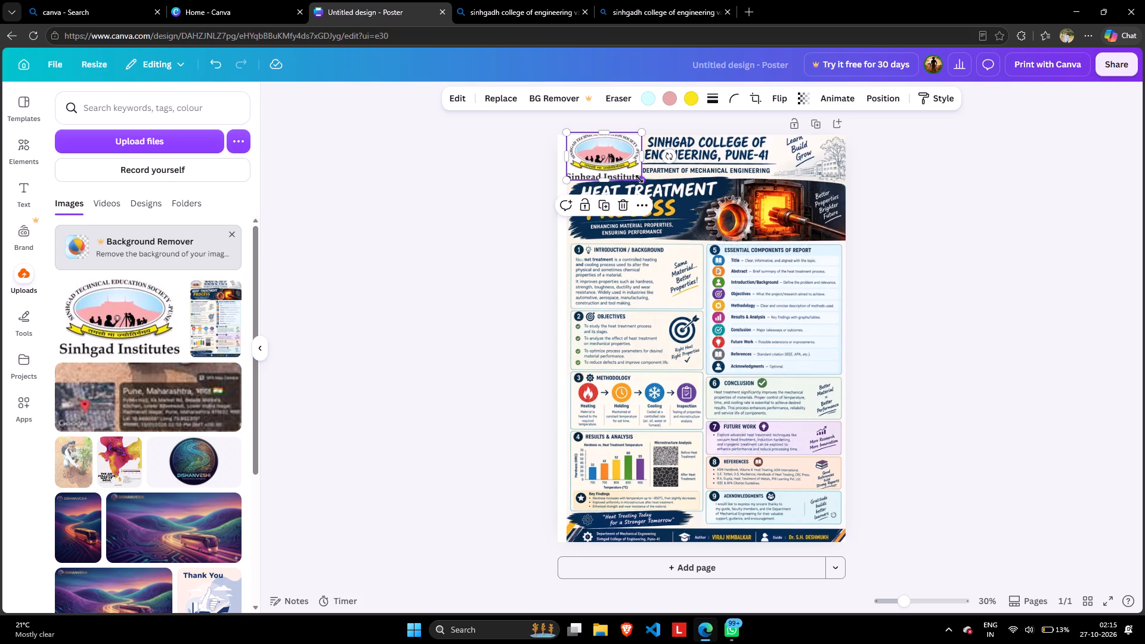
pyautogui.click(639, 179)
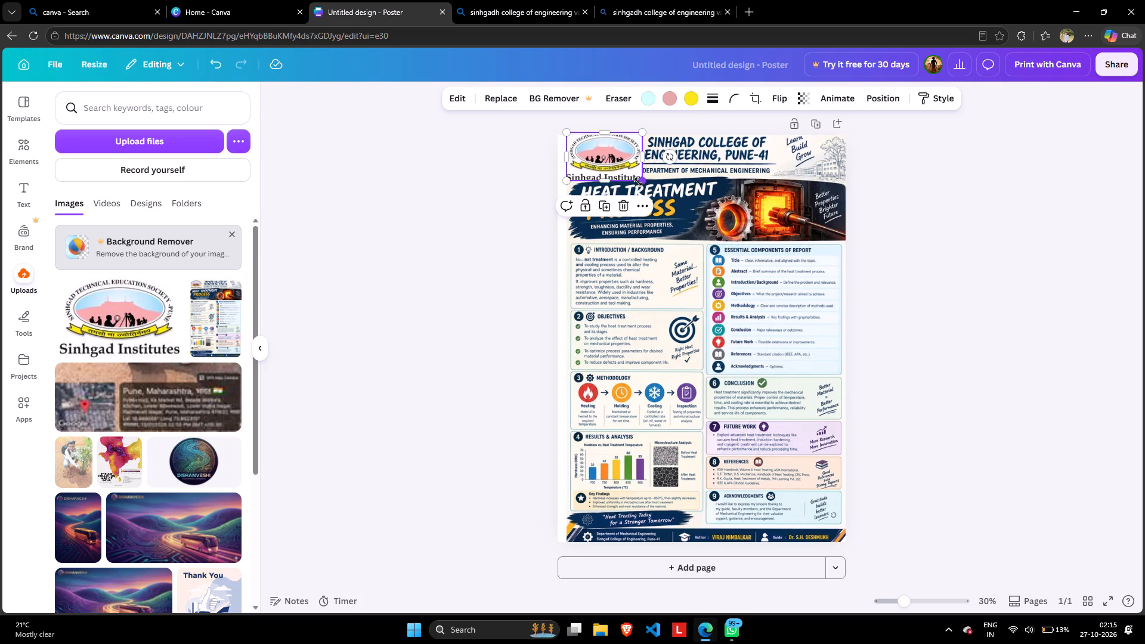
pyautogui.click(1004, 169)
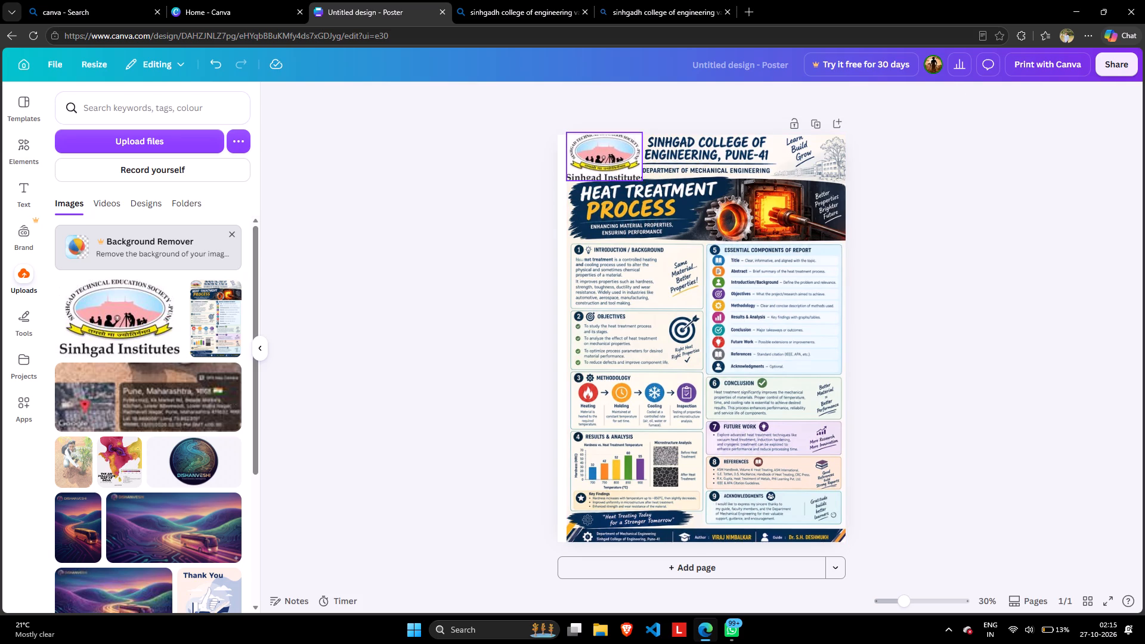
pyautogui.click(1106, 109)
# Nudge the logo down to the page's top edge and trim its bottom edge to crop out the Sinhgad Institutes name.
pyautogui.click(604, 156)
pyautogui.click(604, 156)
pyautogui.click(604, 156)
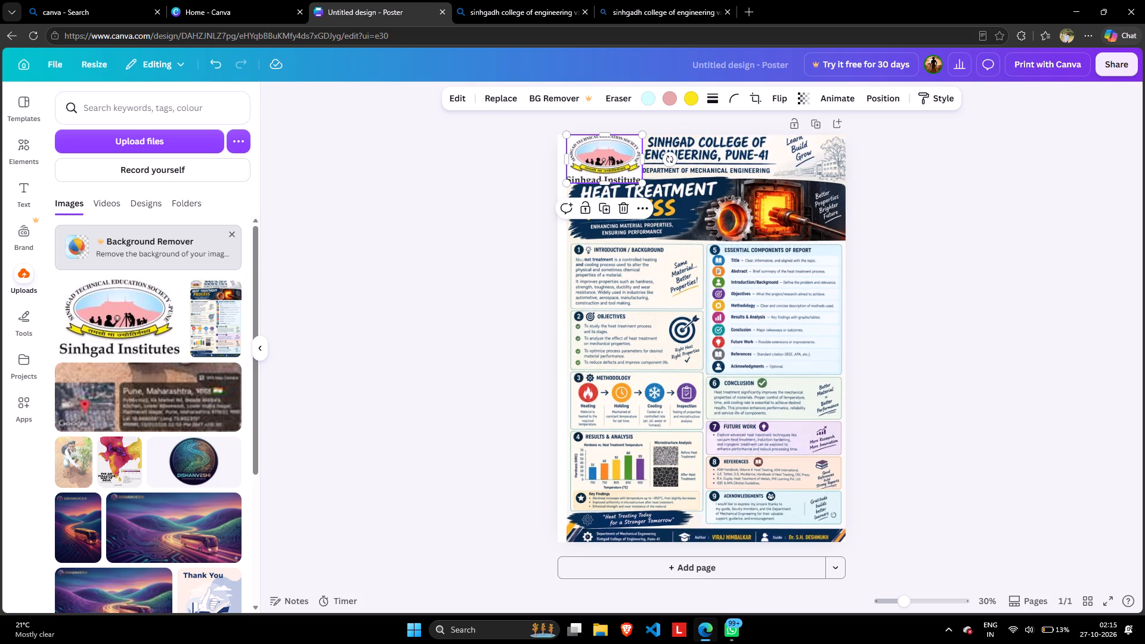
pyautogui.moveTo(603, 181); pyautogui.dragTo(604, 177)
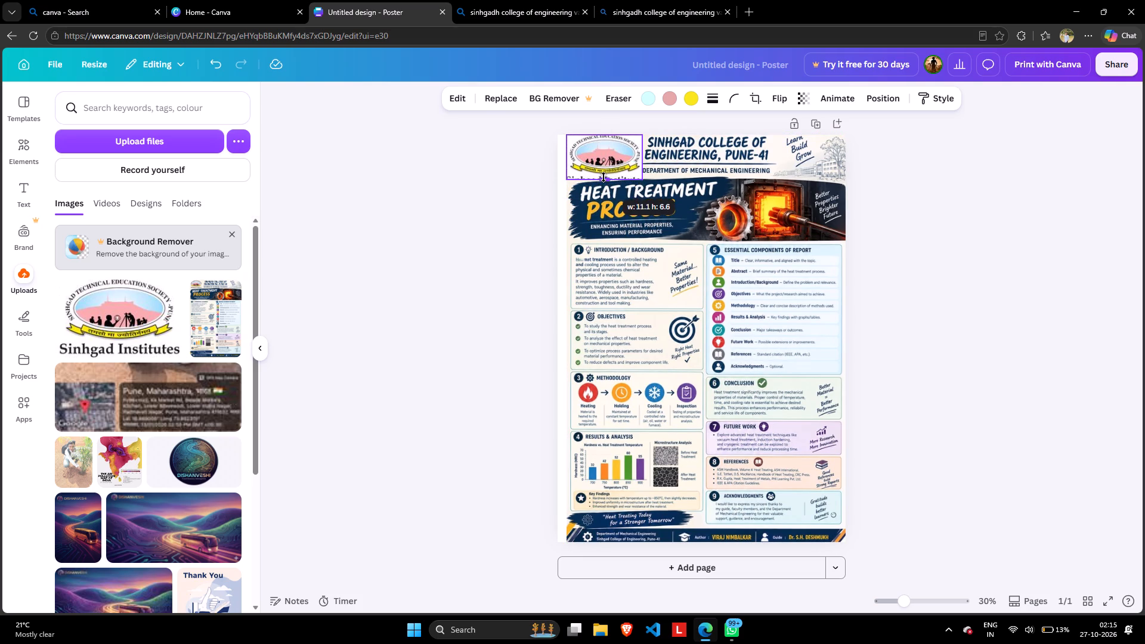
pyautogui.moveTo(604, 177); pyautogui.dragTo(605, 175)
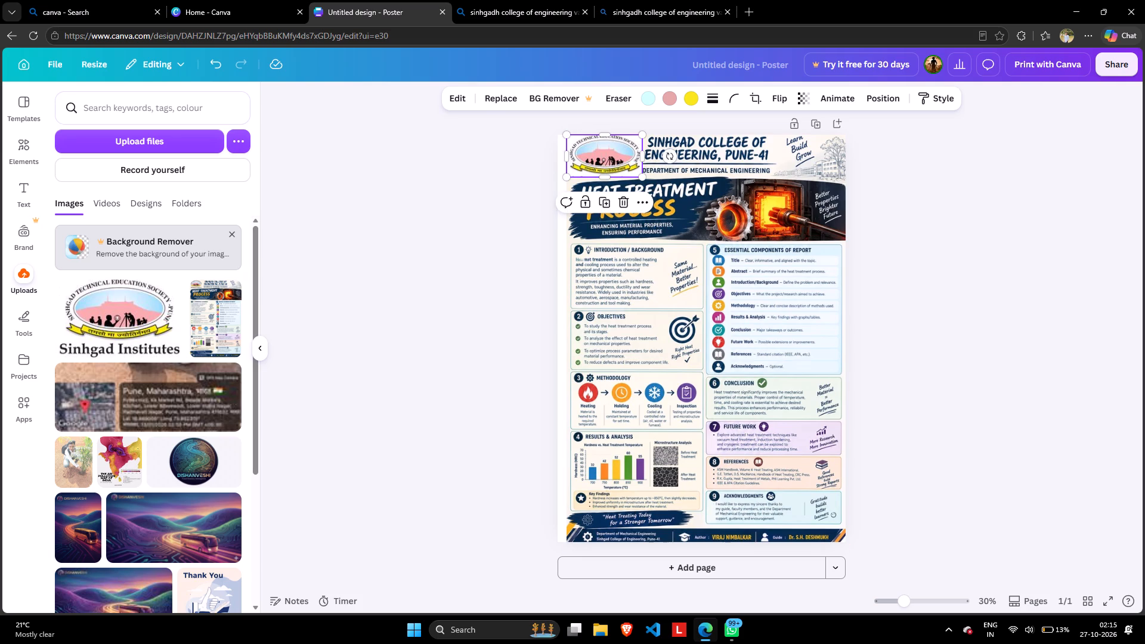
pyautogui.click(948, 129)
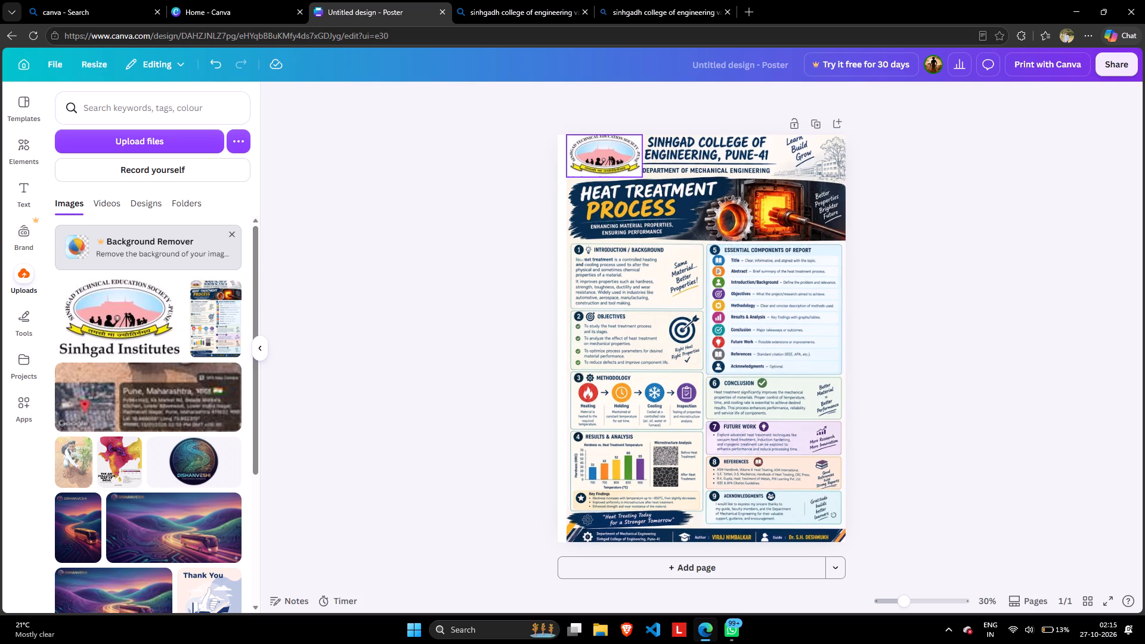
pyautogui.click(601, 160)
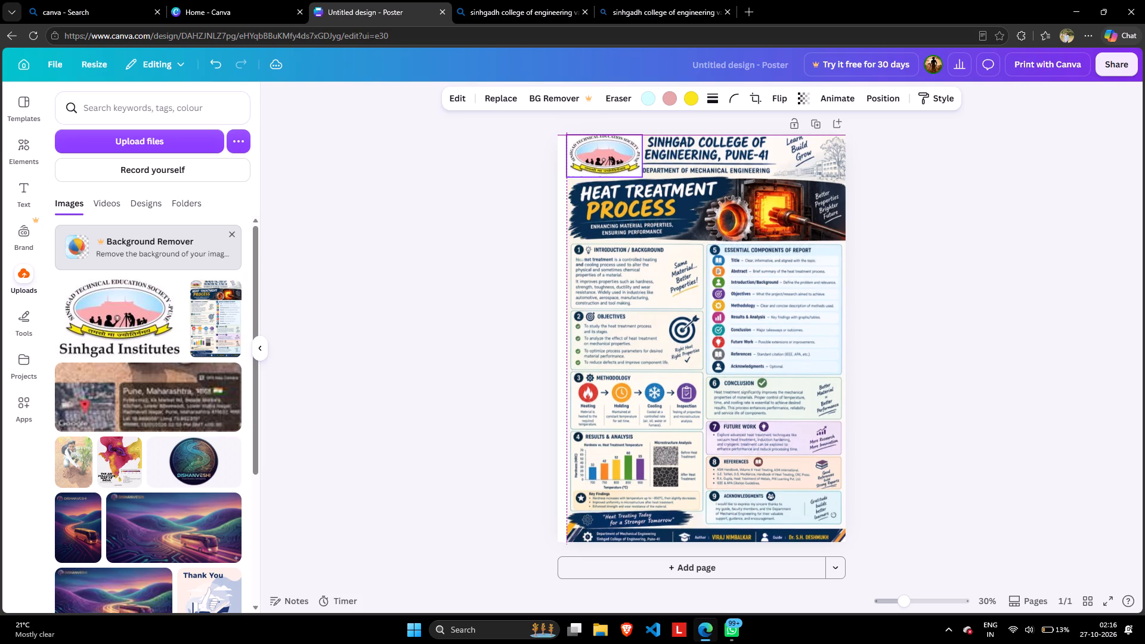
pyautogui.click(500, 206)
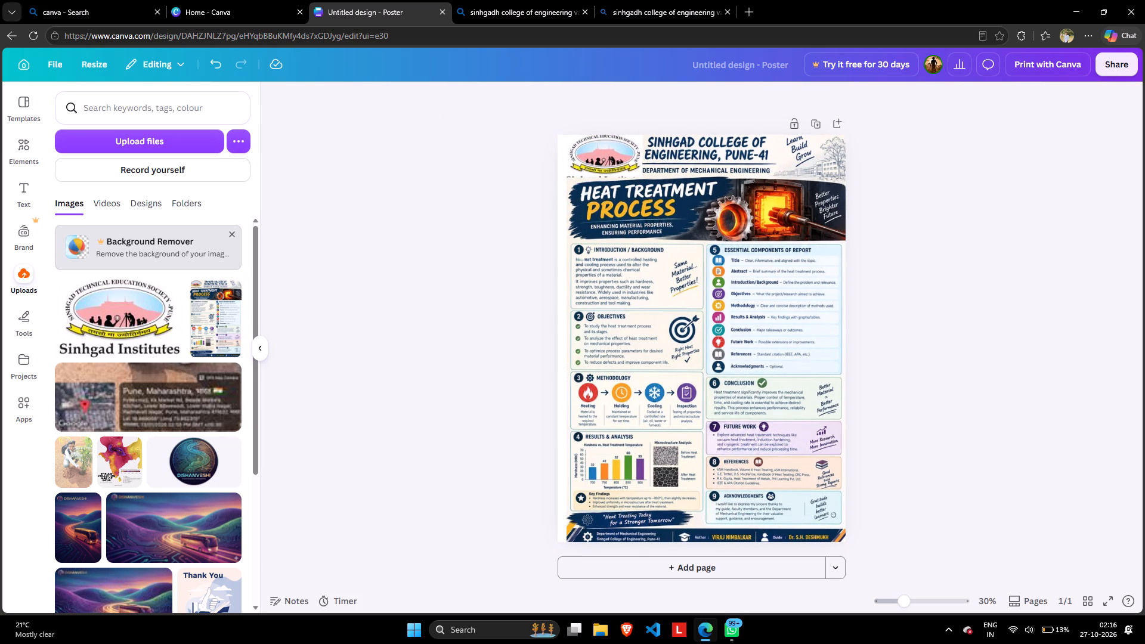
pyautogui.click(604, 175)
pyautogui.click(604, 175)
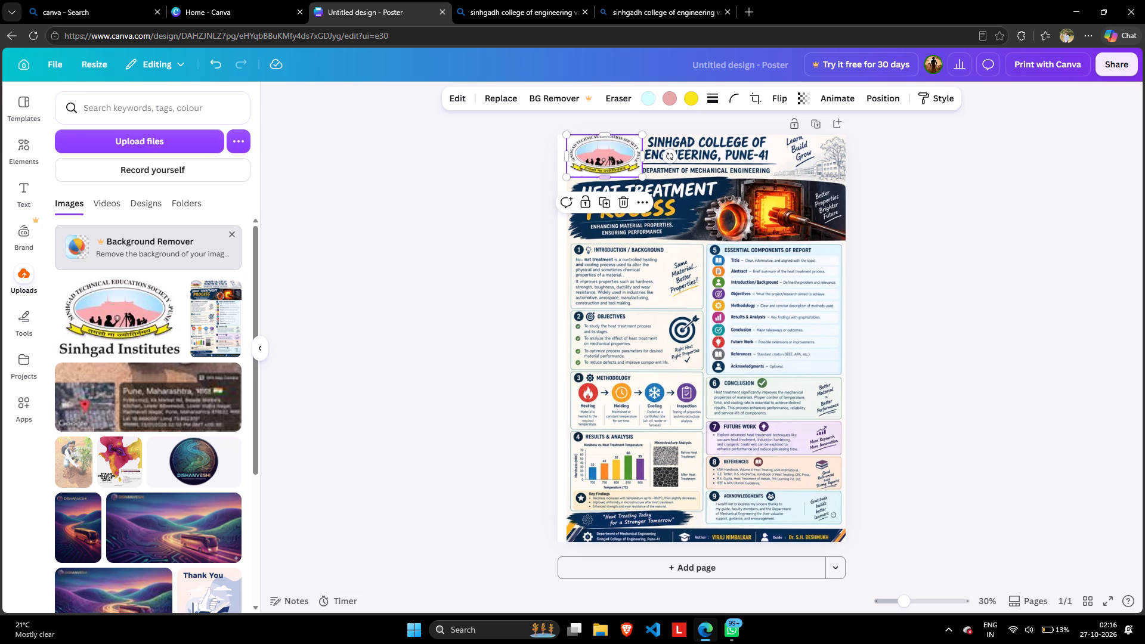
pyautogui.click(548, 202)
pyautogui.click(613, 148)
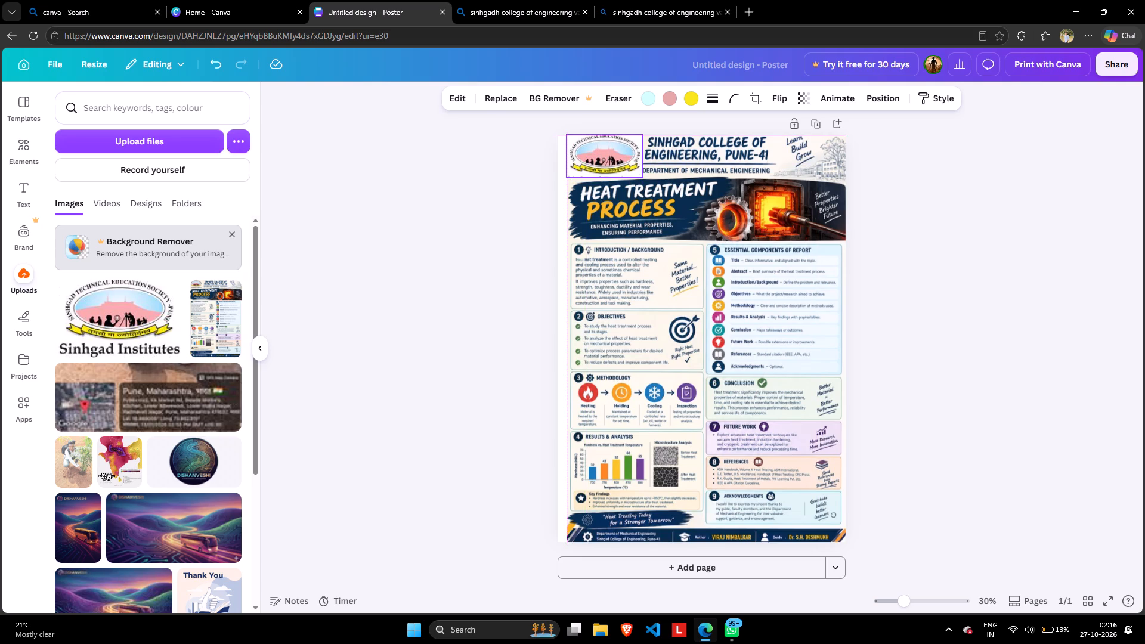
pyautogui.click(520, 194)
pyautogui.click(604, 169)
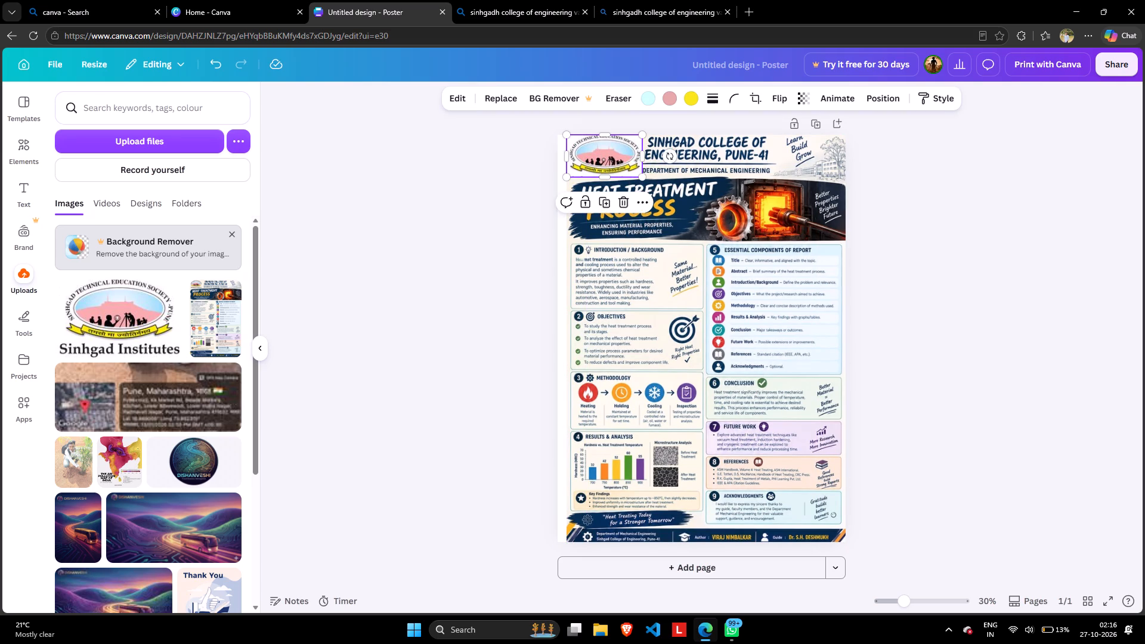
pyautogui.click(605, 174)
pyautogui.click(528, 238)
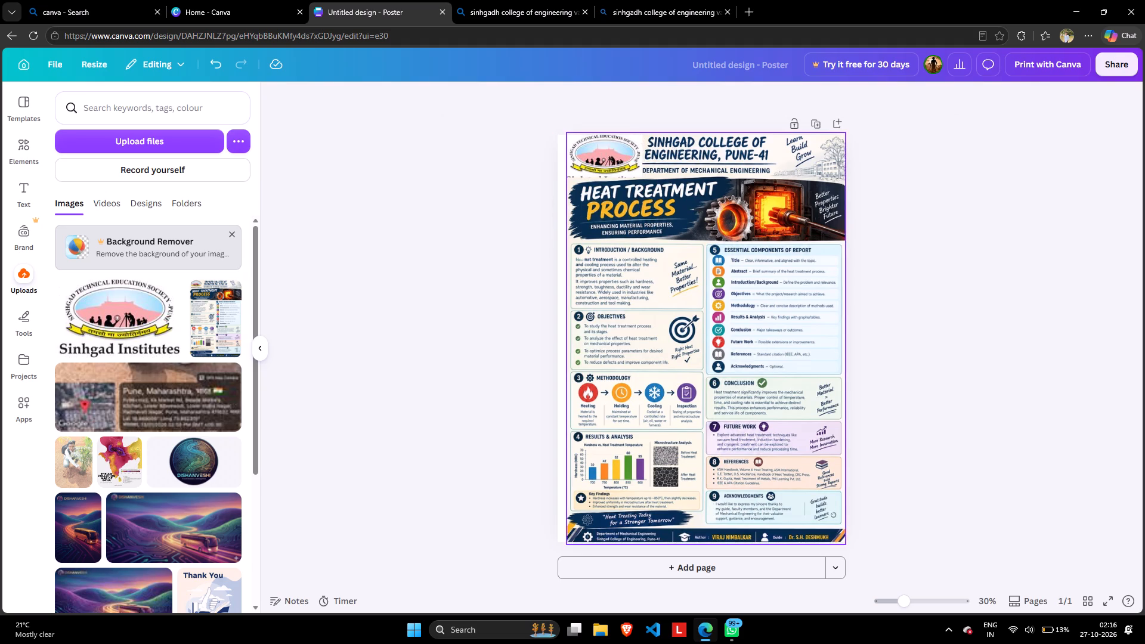
# Delete the Sinhgad Institutes logo placed over the poster's printed logo.
pyautogui.click(601, 151)
pyautogui.click(619, 202)
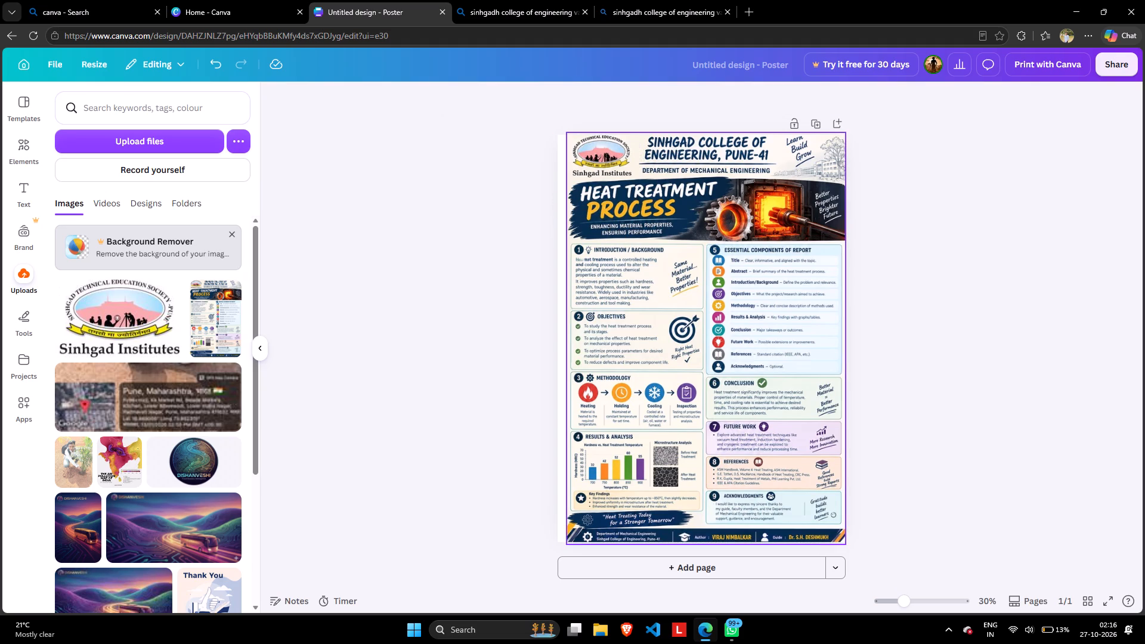
# Switch to the Bing image results and browse them for another version of the Sinhgad college logo.
pyautogui.click(690, 14)
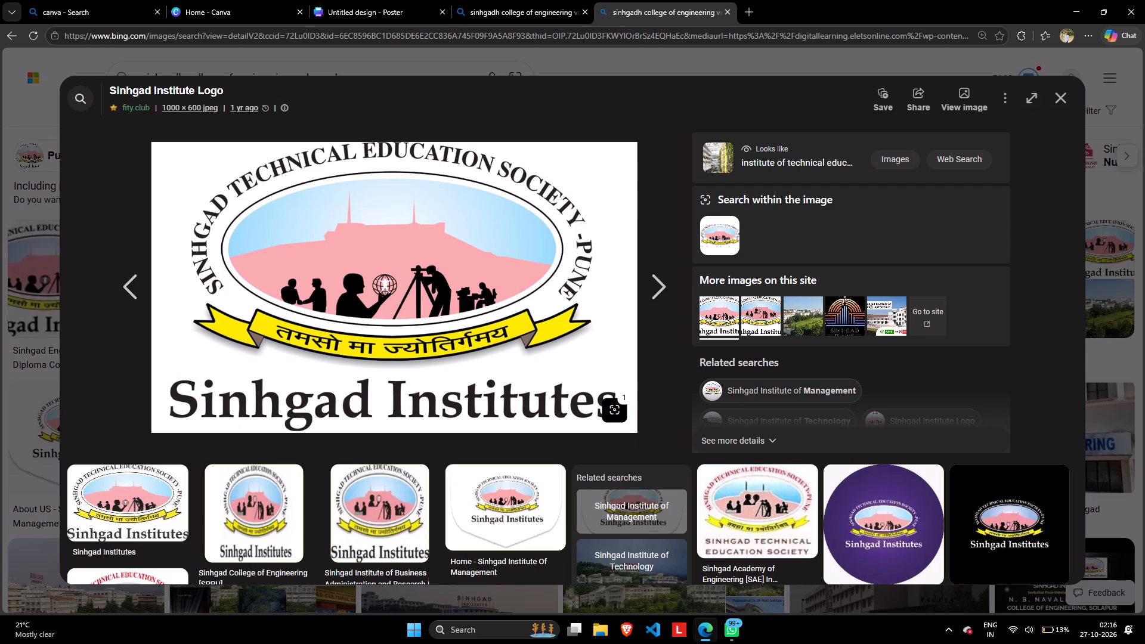
pyautogui.click(1069, 101)
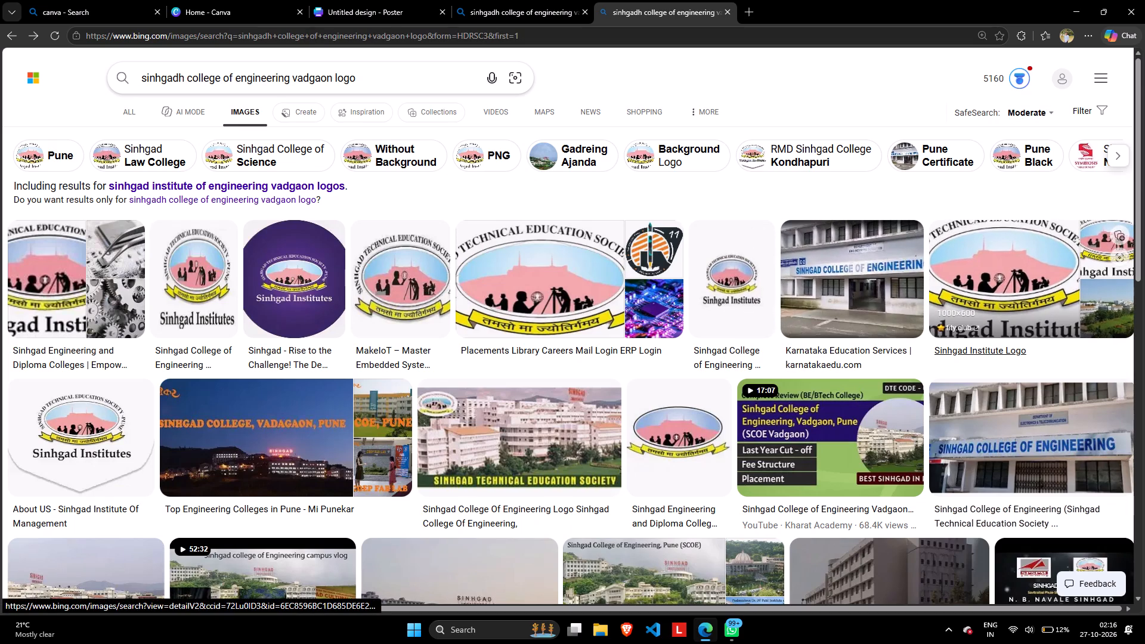
pyautogui.click(408, 304)
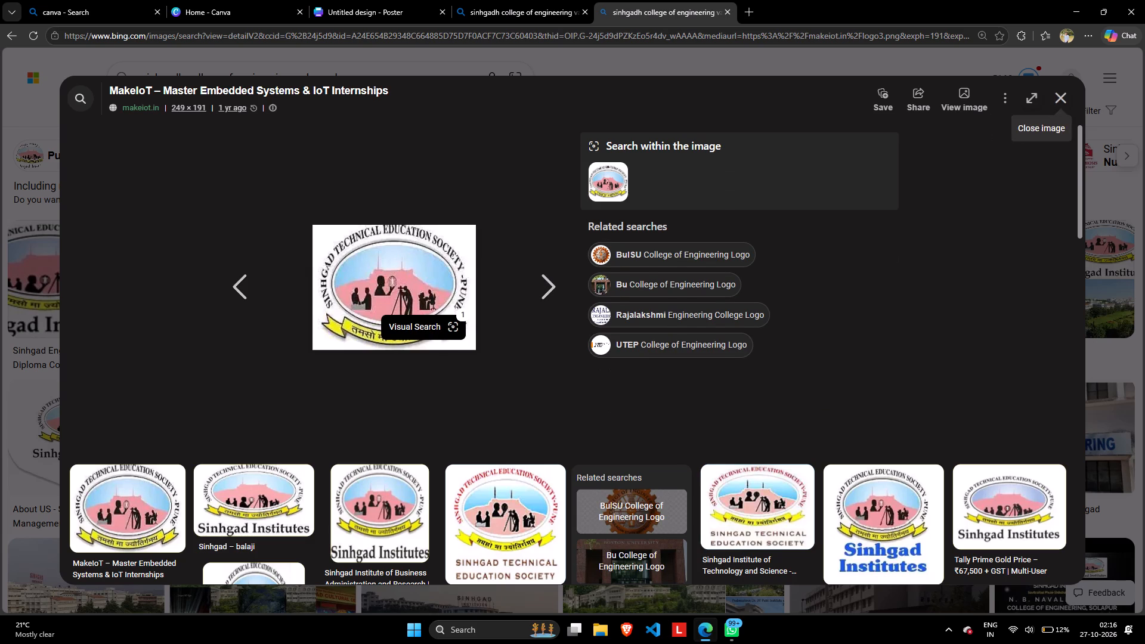
pyautogui.click(1062, 87)
pyautogui.click(1060, 104)
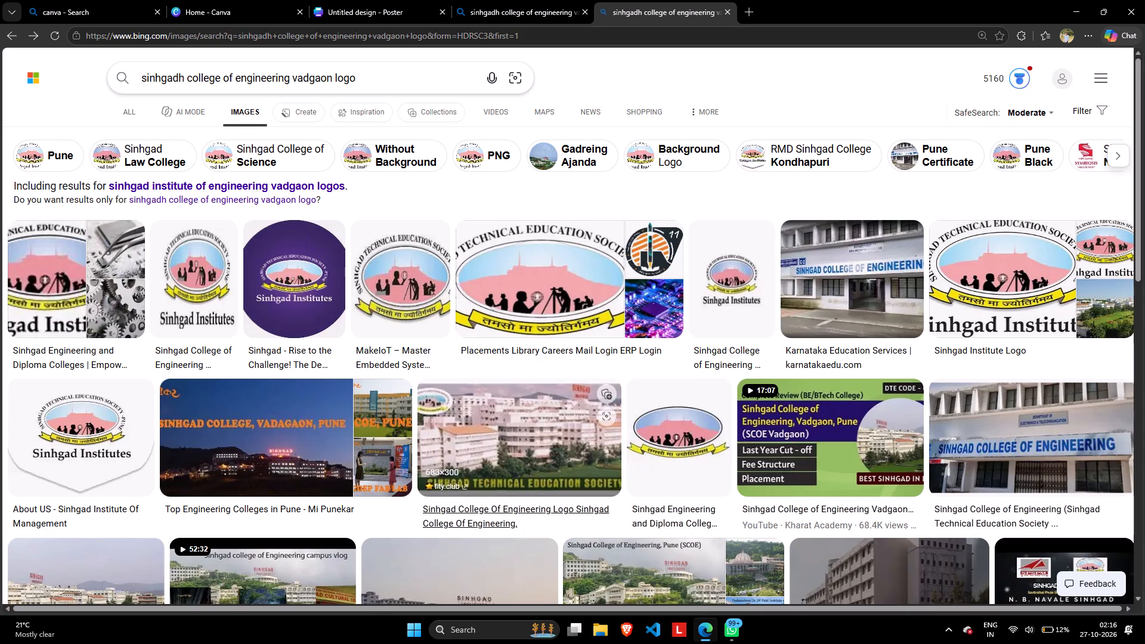
pyautogui.scroll(-1, 565, 454)
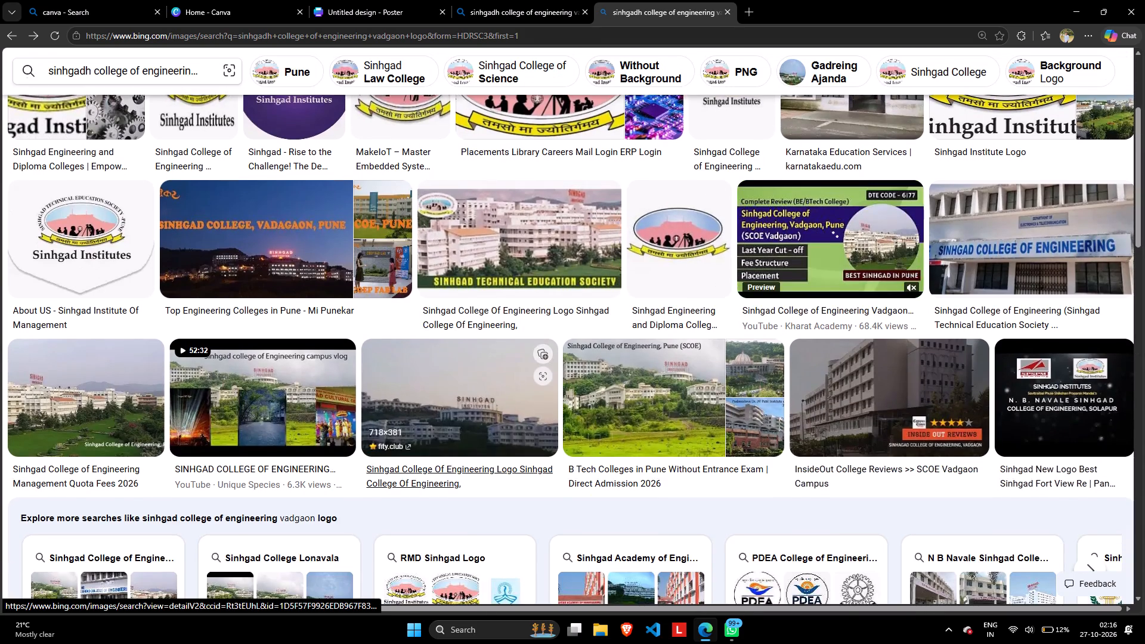
pyautogui.scroll(-4, 527, 445)
pyautogui.scroll(1, 527, 440)
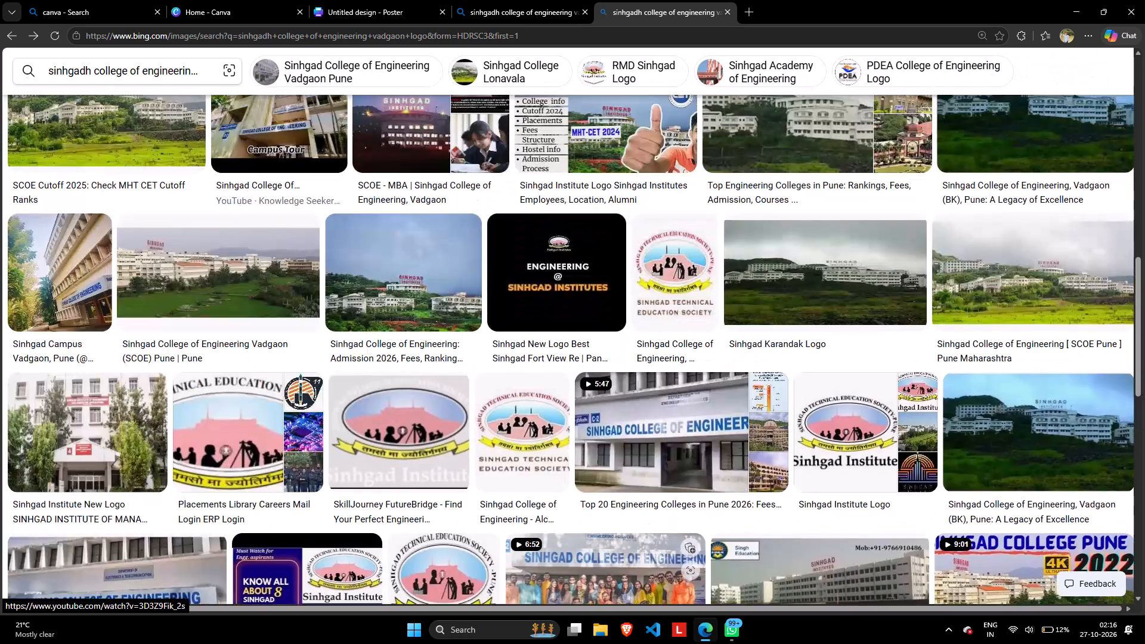
# Open the 275 × 190 Sinhgad Institute Logo result and save its image to Downloads as "logo 2".
pyautogui.click(832, 419)
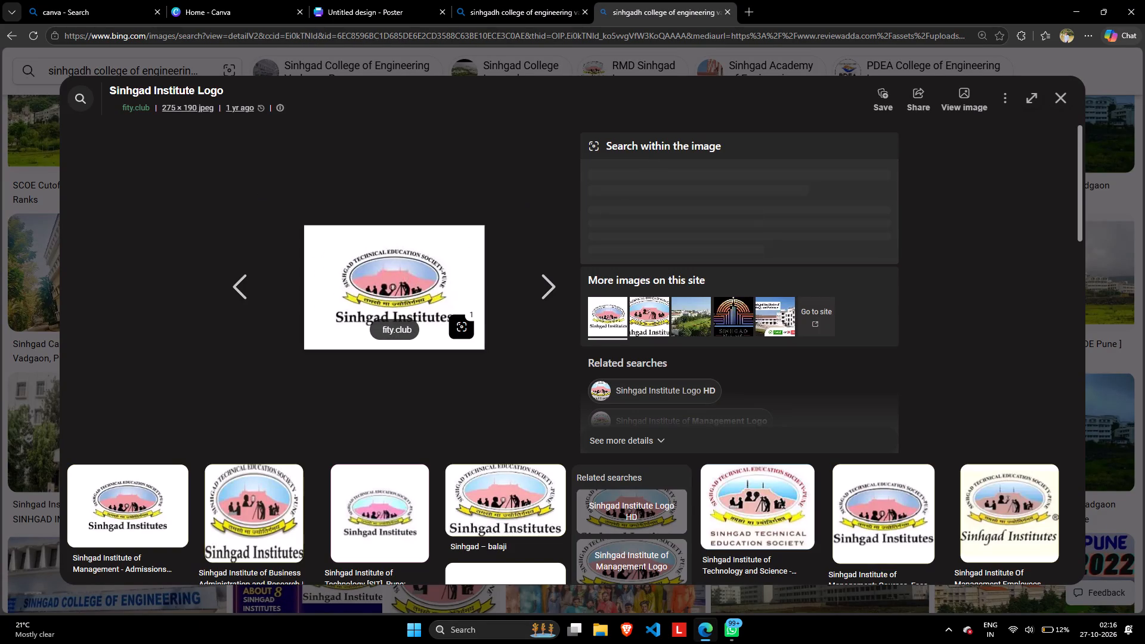
pyautogui.rightClick(420, 259)
pyautogui.click(462, 293)
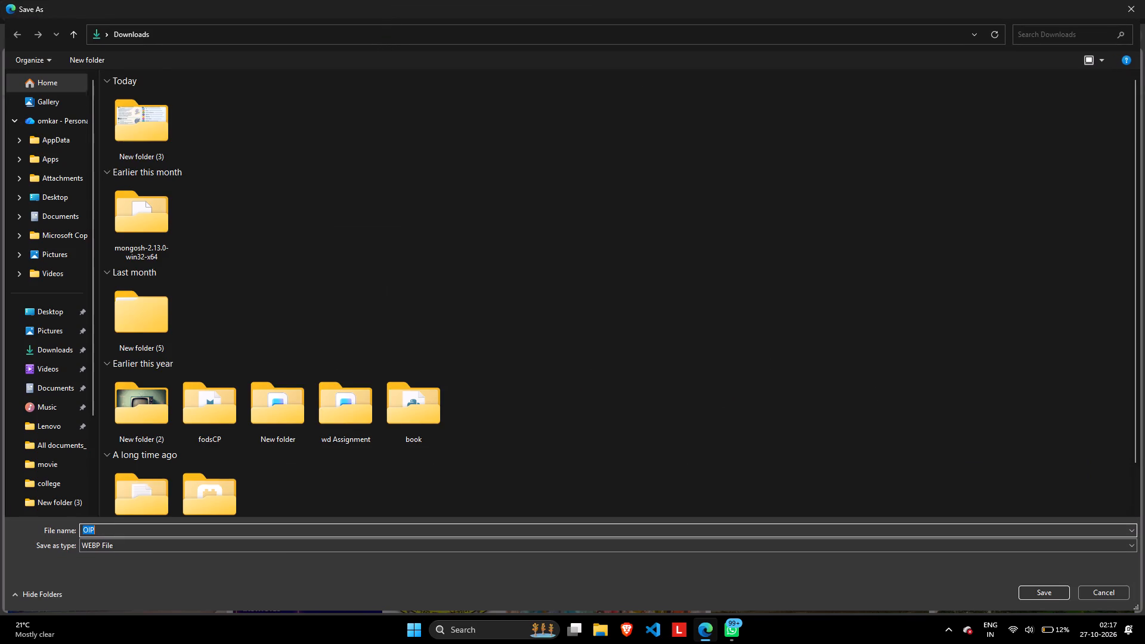
pyautogui.write('logo')
pyautogui.press('space')
pyautogui.write('2')
pyautogui.press('Return')
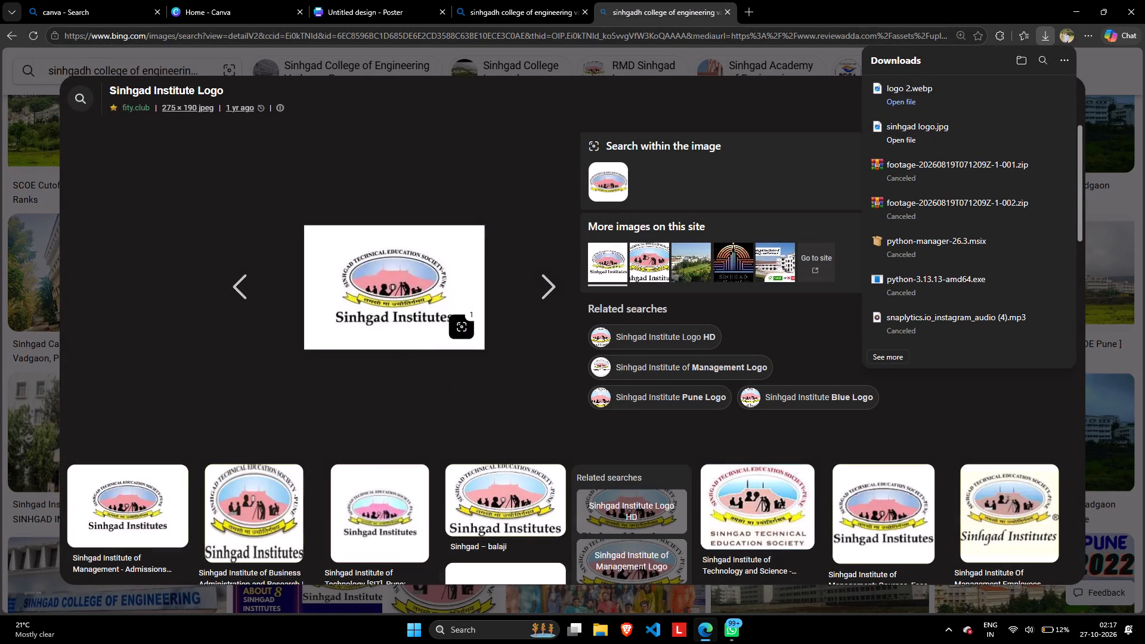
# Switch back to the Canva poster design and upload the saved "logo 2" image from Downloads.
pyautogui.click(541, 18)
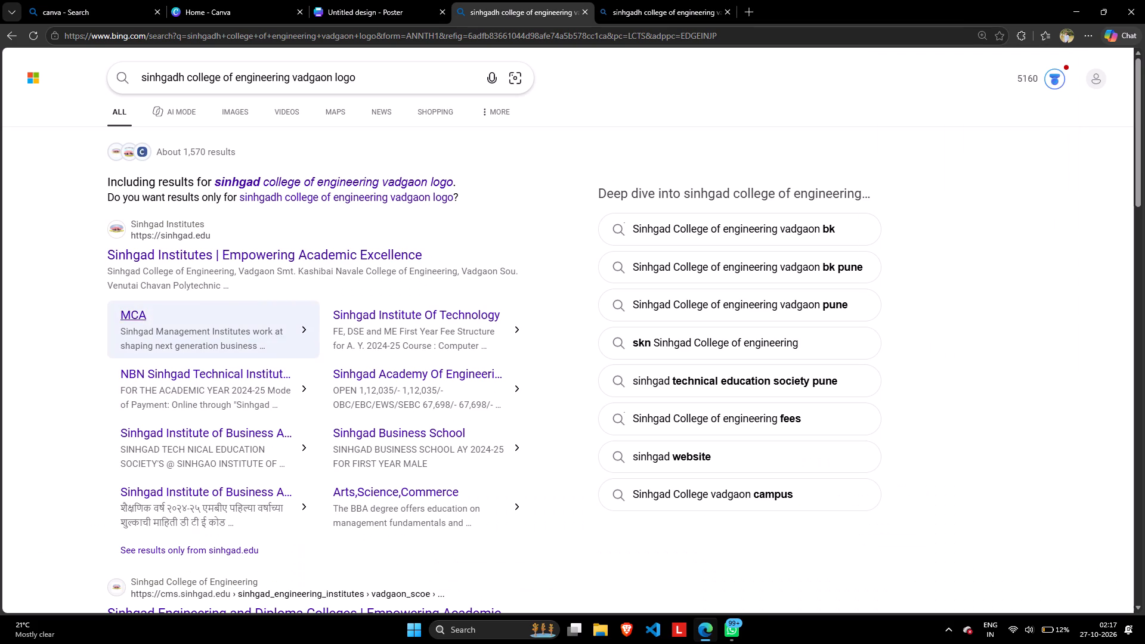
pyautogui.click(517, 12)
pyautogui.click(369, 12)
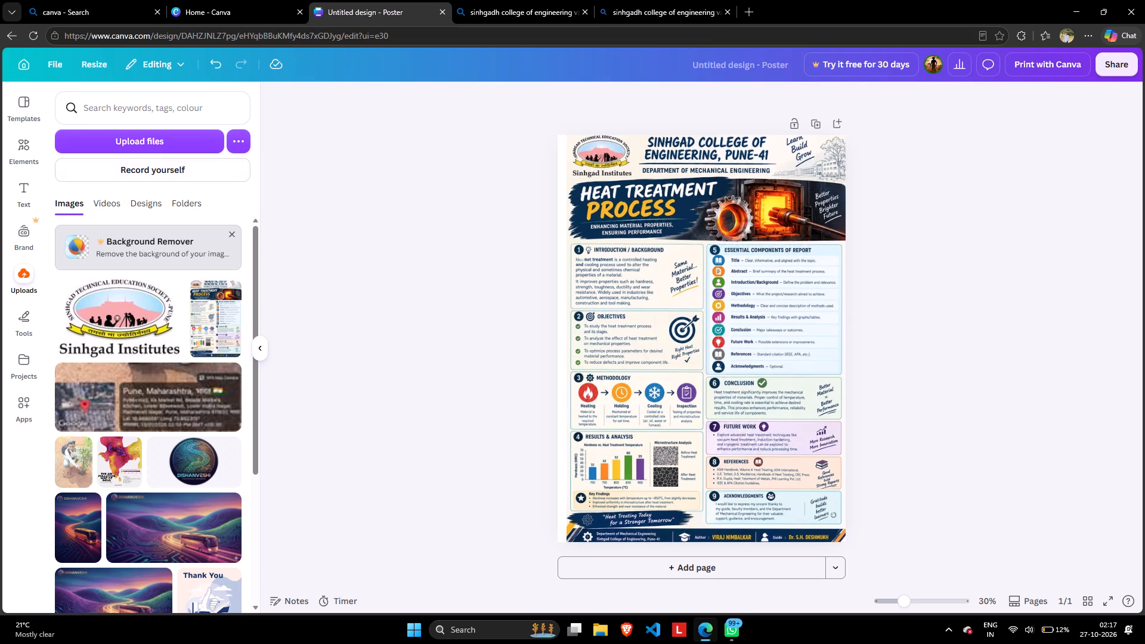
pyautogui.click(105, 135)
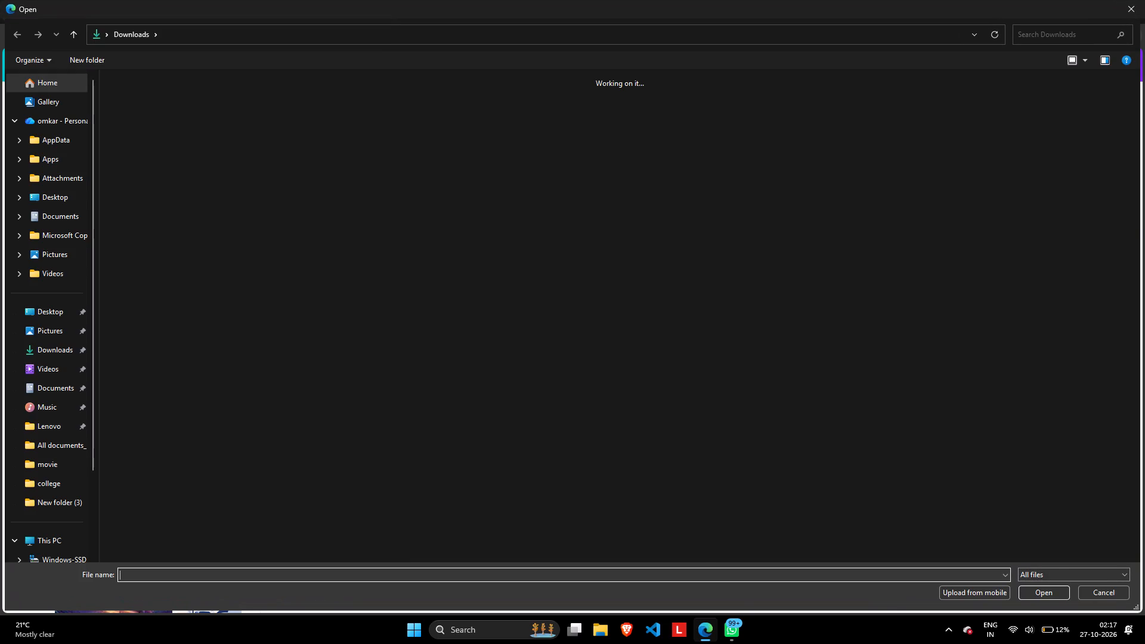
pyautogui.doubleClick(133, 129)
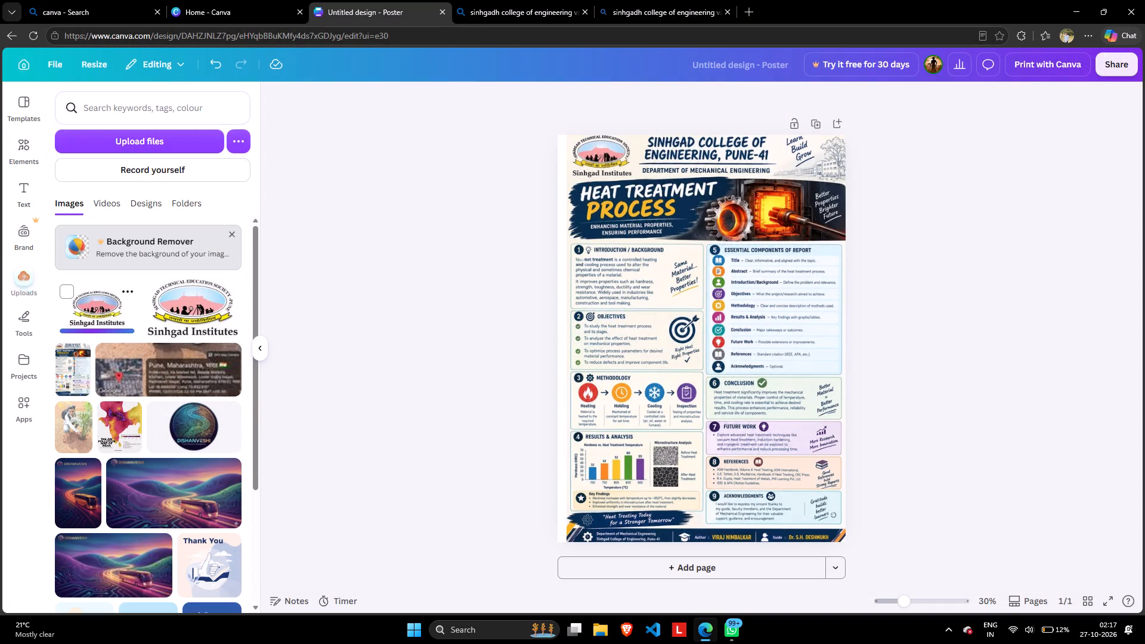
# Add the newly uploaded Sinhgad logo to the page and crop its white margins on all four sides close to the artwork.
pyautogui.click(112, 312)
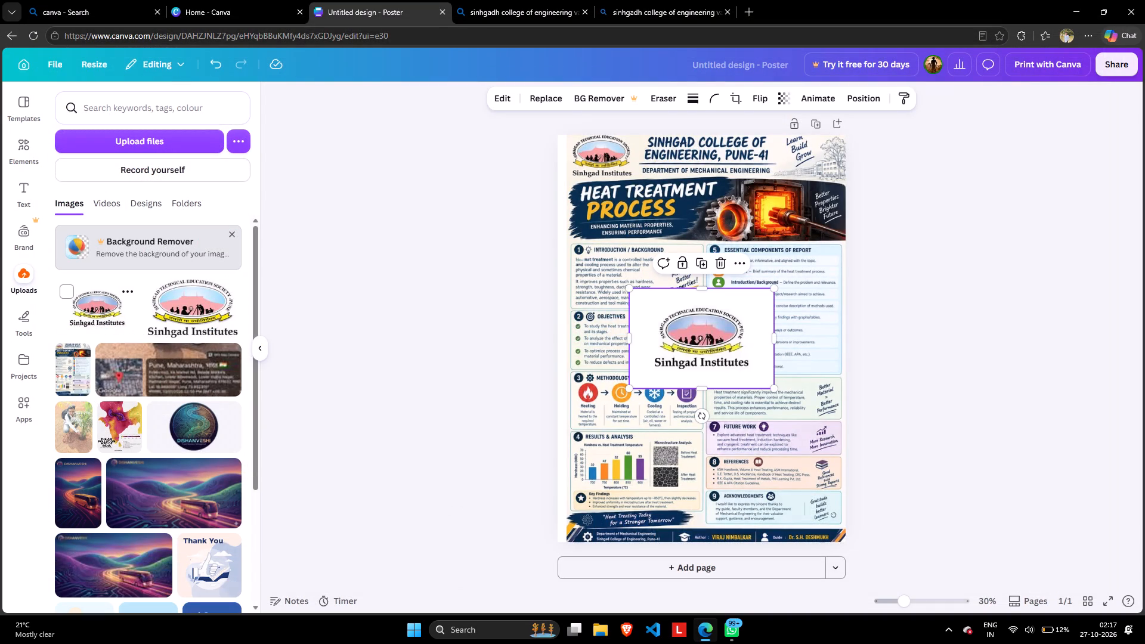
pyautogui.click(82, 298)
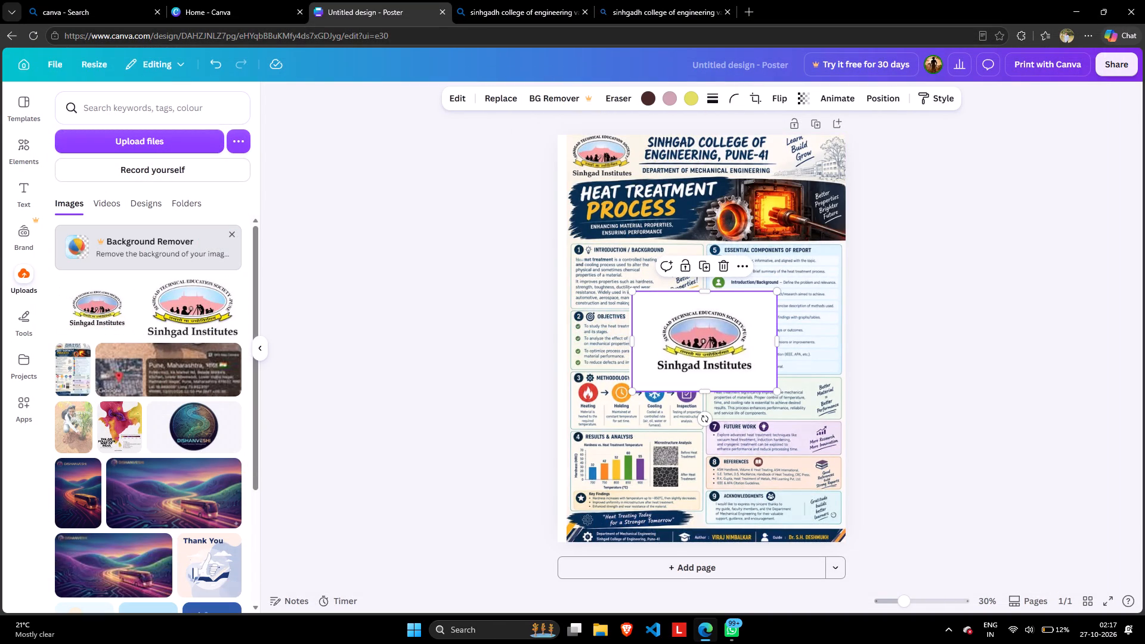
pyautogui.moveTo(704, 392); pyautogui.dragTo(704, 362)
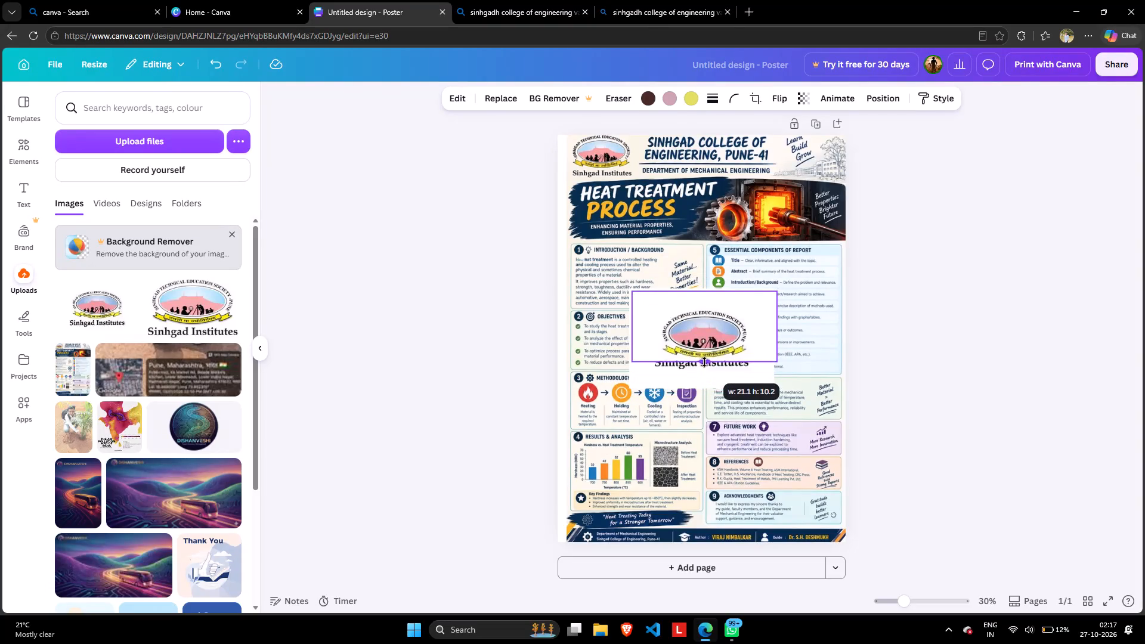
pyautogui.moveTo(704, 362); pyautogui.dragTo(704, 374)
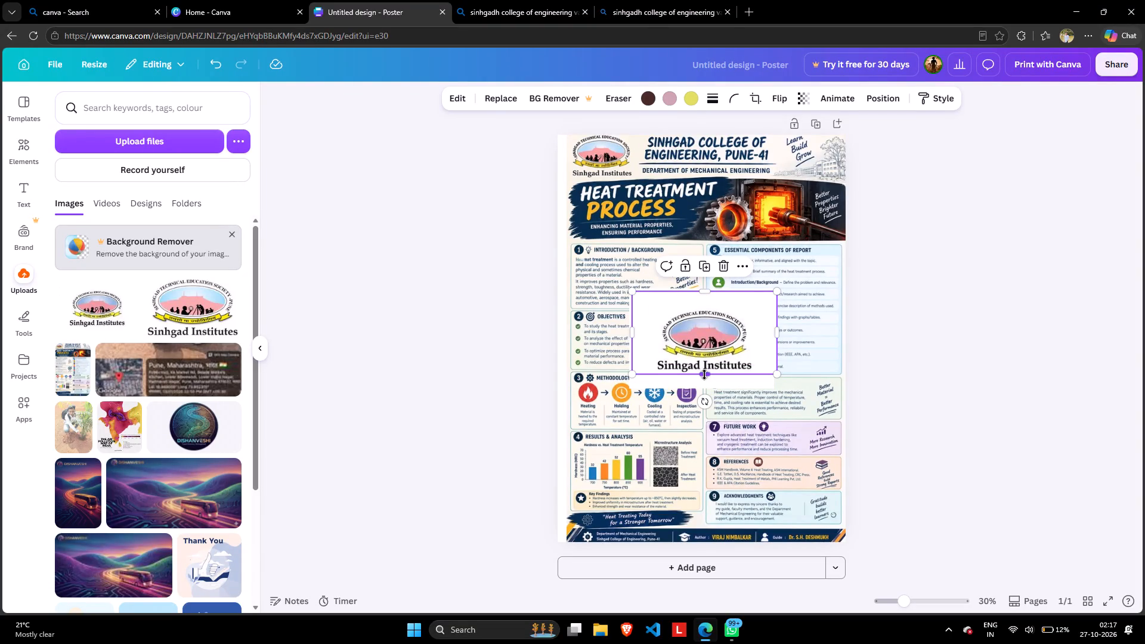
pyautogui.moveTo(702, 289); pyautogui.dragTo(703, 304)
pyautogui.moveTo(777, 341); pyautogui.dragTo(763, 345)
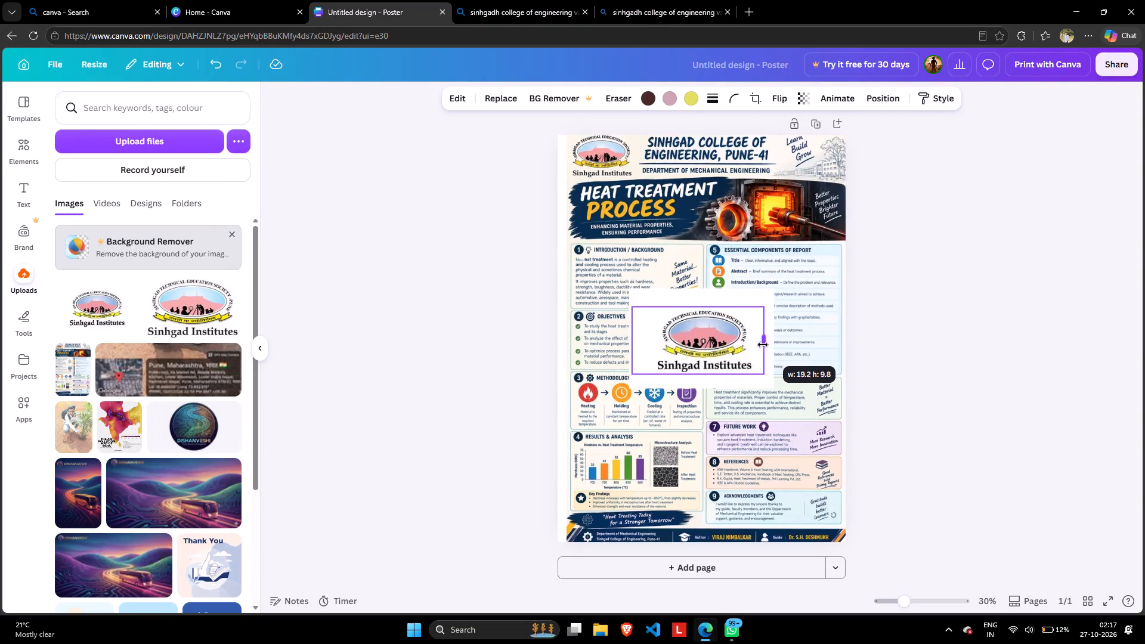
pyautogui.moveTo(763, 345); pyautogui.dragTo(754, 349)
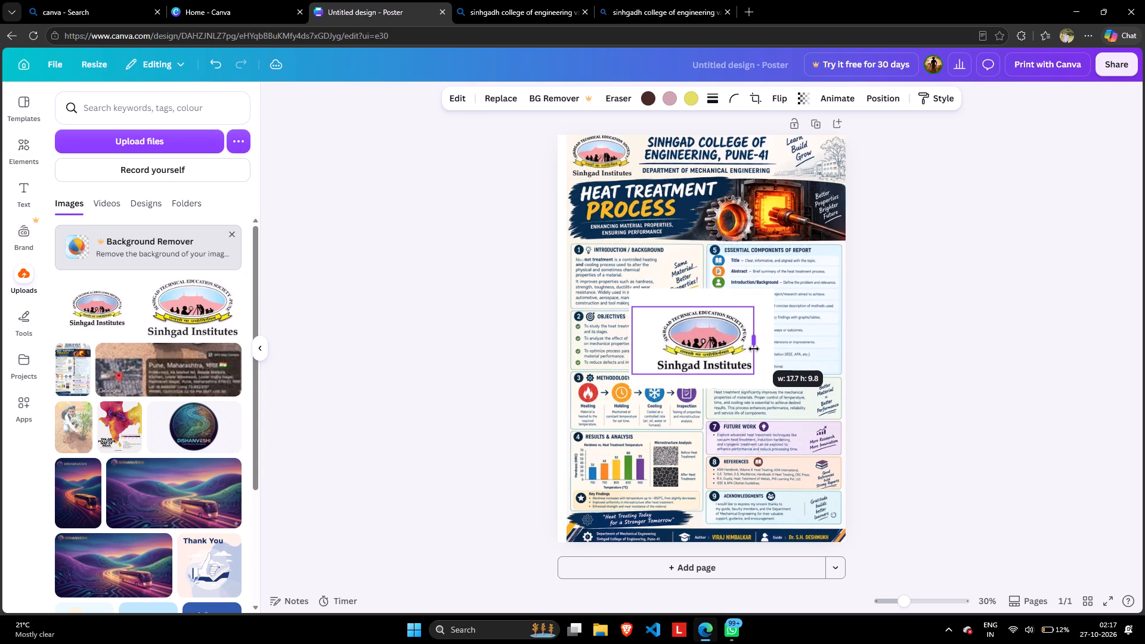
pyautogui.moveTo(754, 349); pyautogui.dragTo(756, 349)
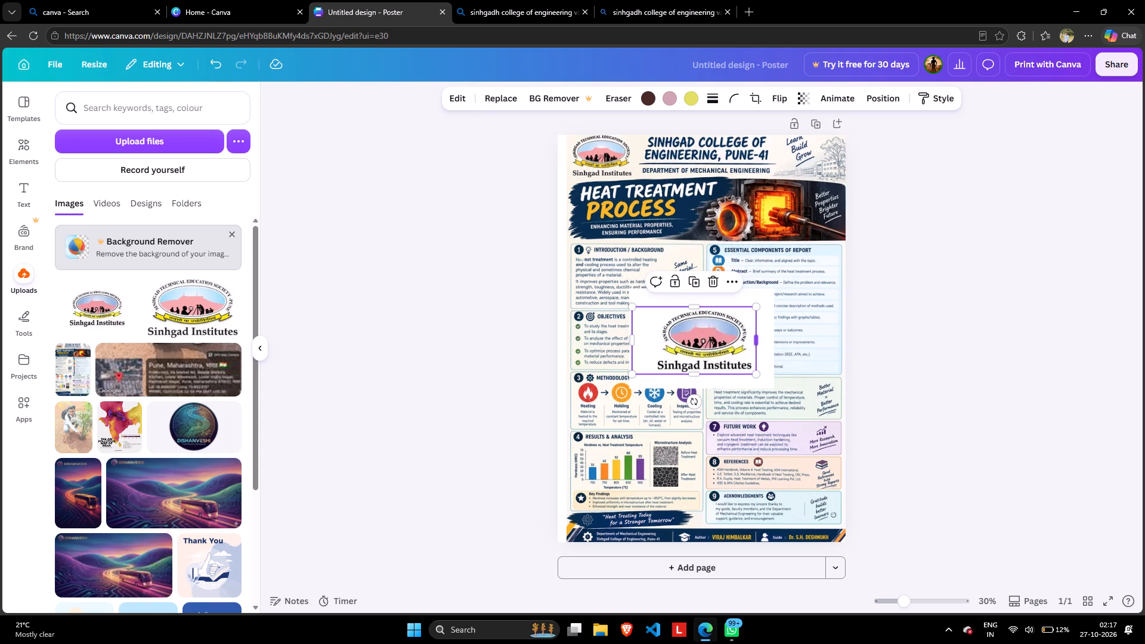
pyautogui.moveTo(635, 341); pyautogui.dragTo(649, 347)
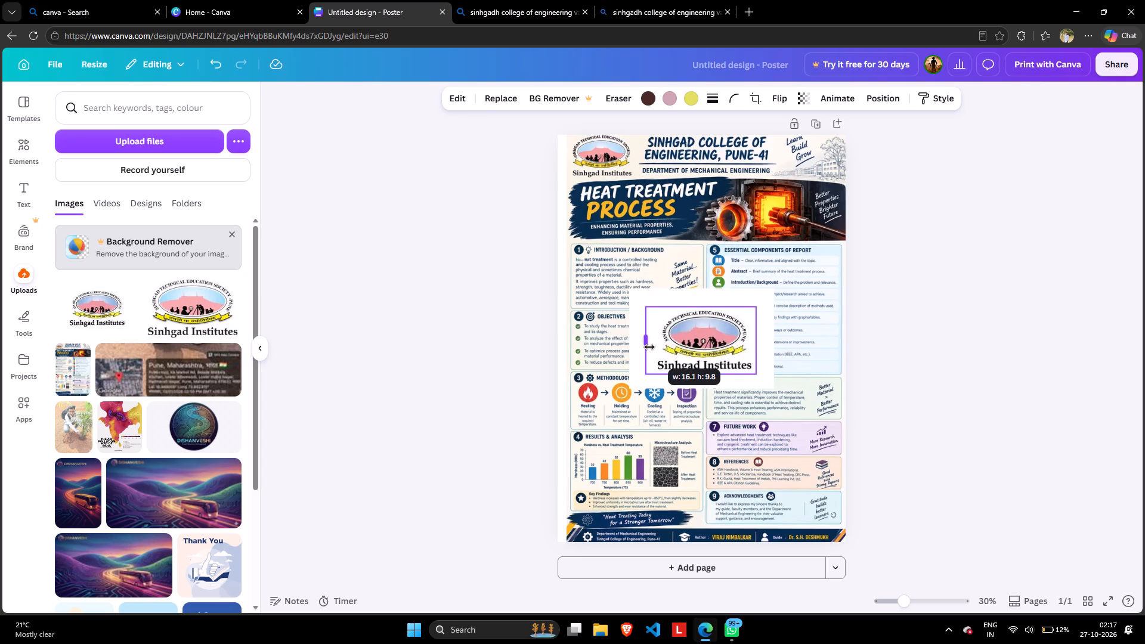
pyautogui.moveTo(649, 347); pyautogui.dragTo(654, 348)
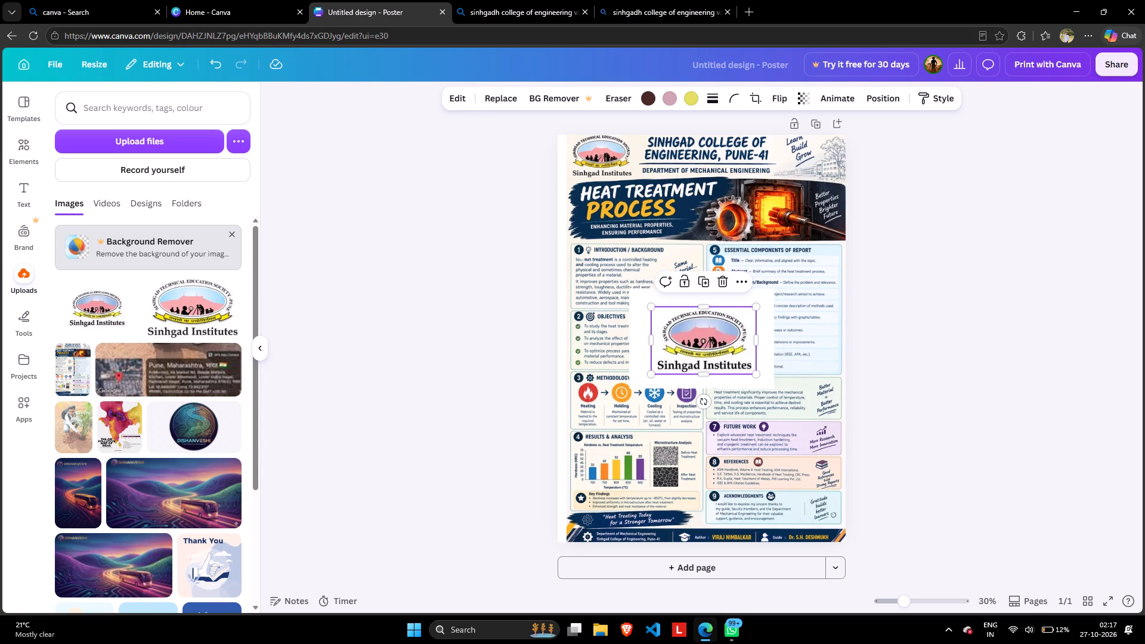
# Move the cropped logo over the poster's printed college logo and scale it down to about 10.6 × 6.8 to cover it.
pyautogui.moveTo(719, 345); pyautogui.dragTo(670, 199)
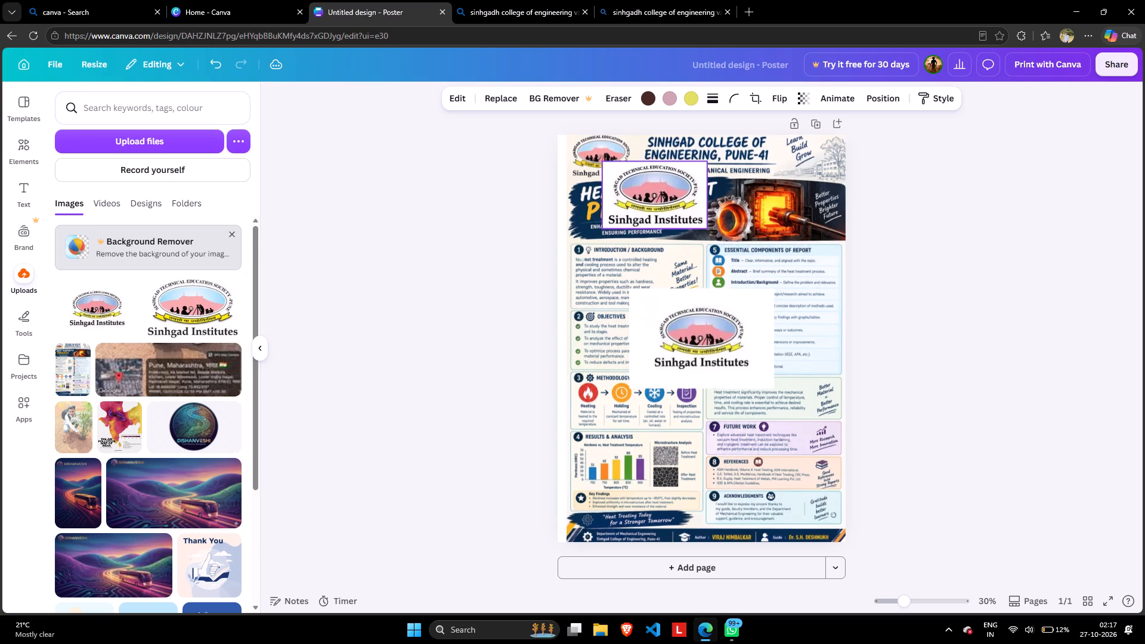
pyautogui.moveTo(670, 199); pyautogui.dragTo(636, 172)
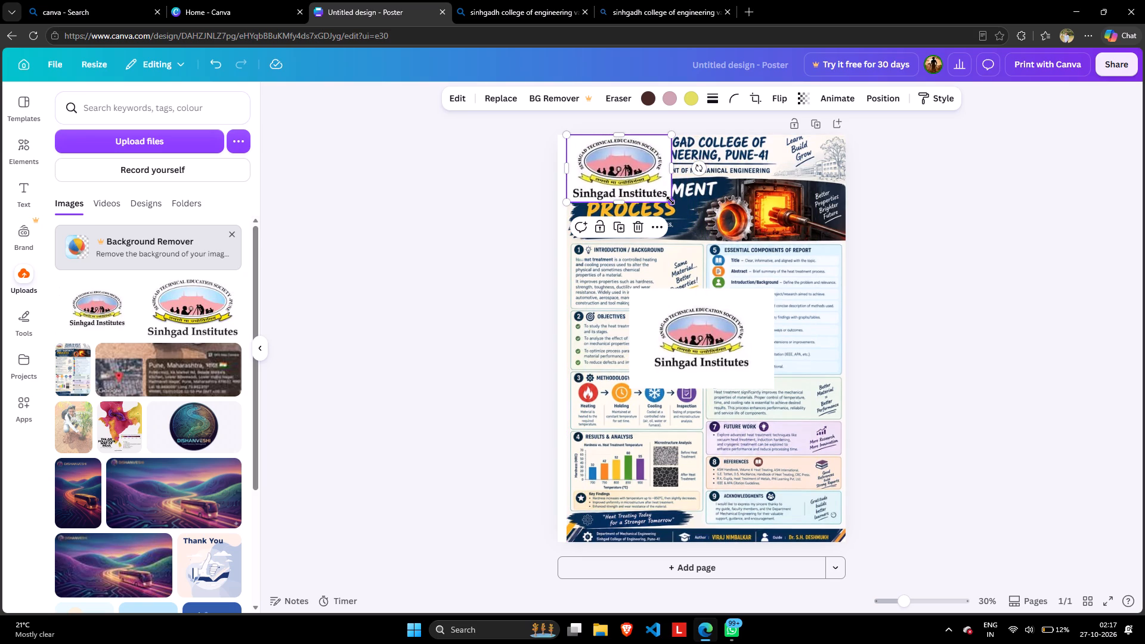
pyautogui.moveTo(670, 200); pyautogui.dragTo(643, 178)
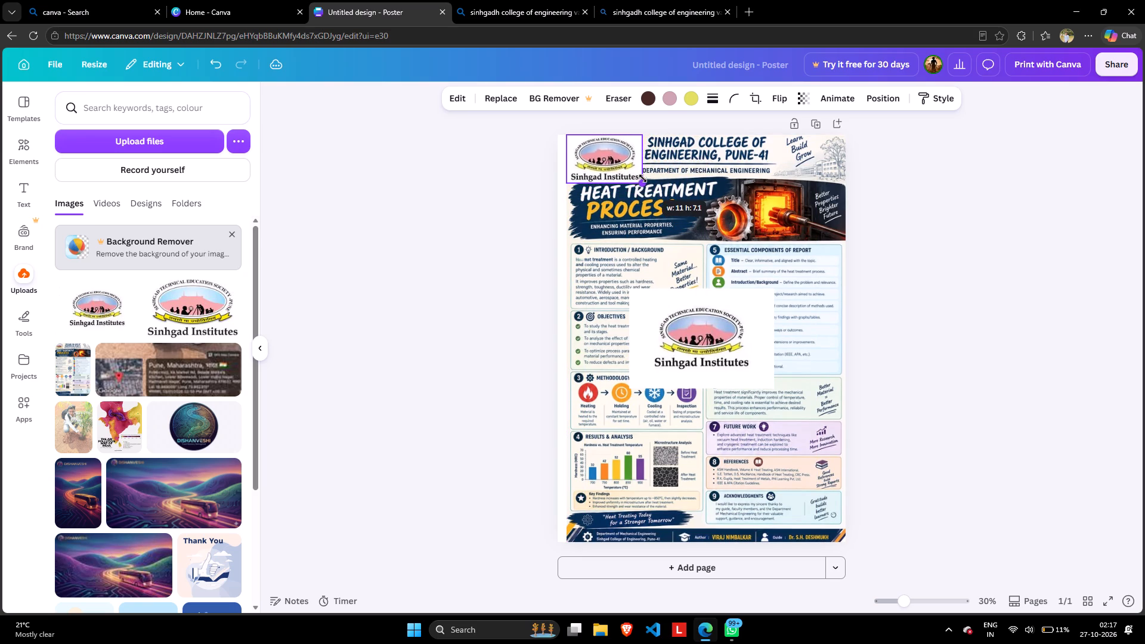
pyautogui.moveTo(643, 178); pyautogui.dragTo(641, 175)
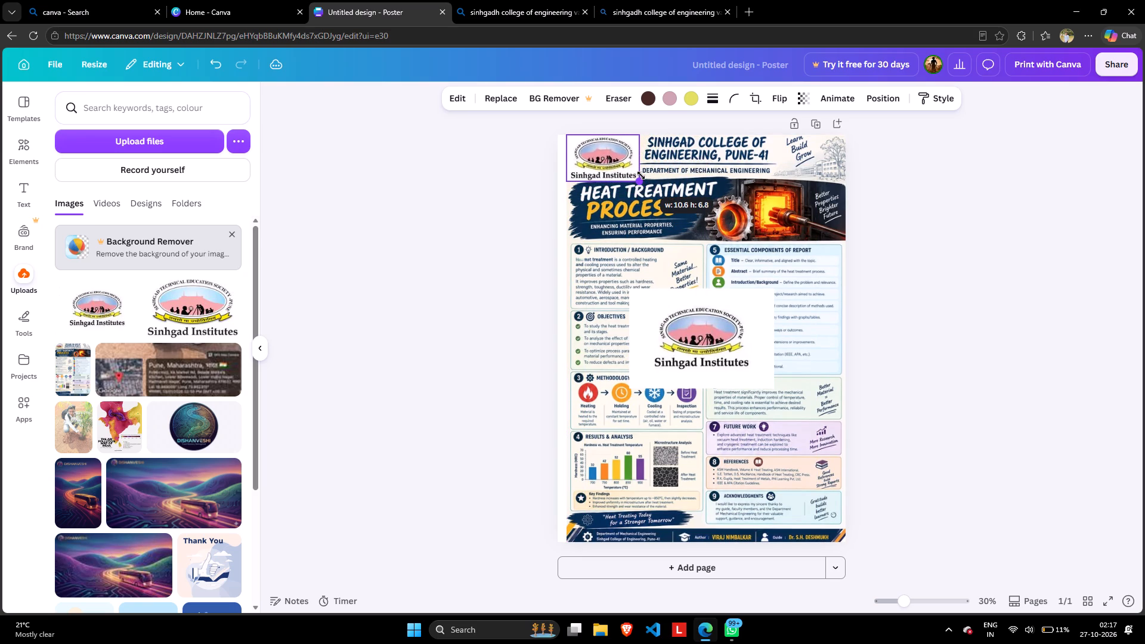
pyautogui.moveTo(641, 175); pyautogui.dragTo(641, 175)
pyautogui.click(621, 159)
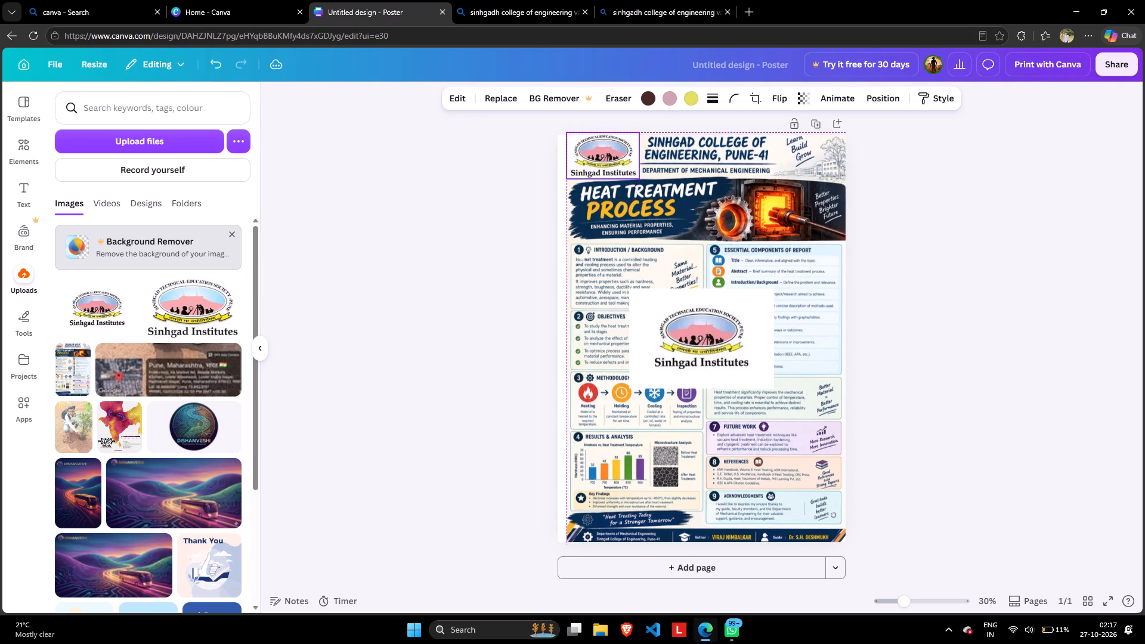
pyautogui.click(984, 201)
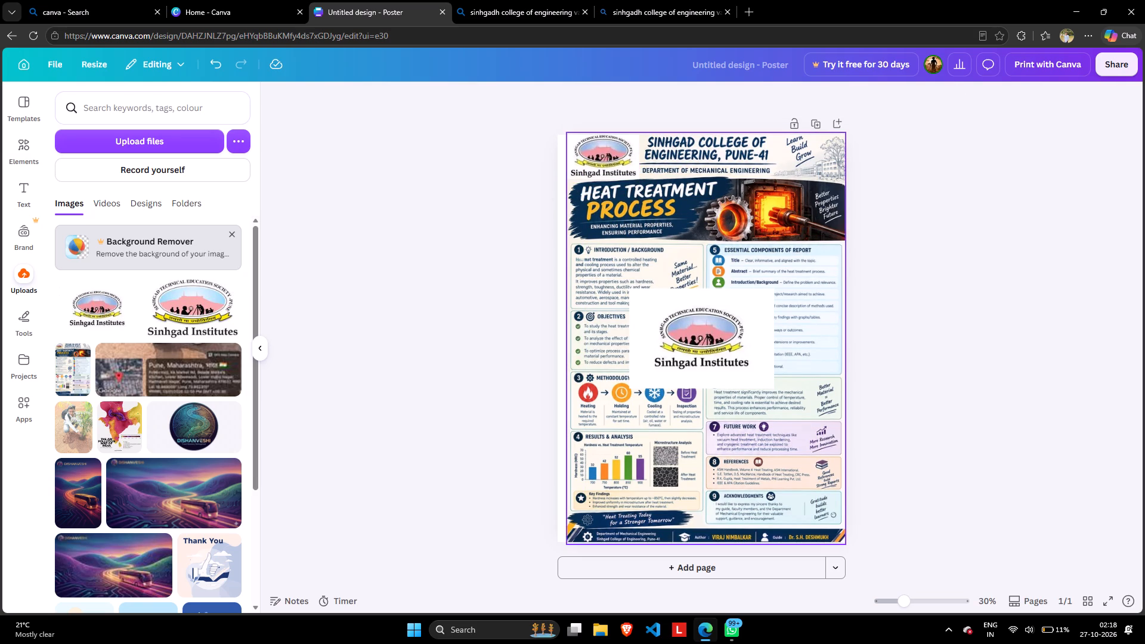
# Delete the extra uncropped Sinhgad logo from the middle of the poster.
pyautogui.click(705, 341)
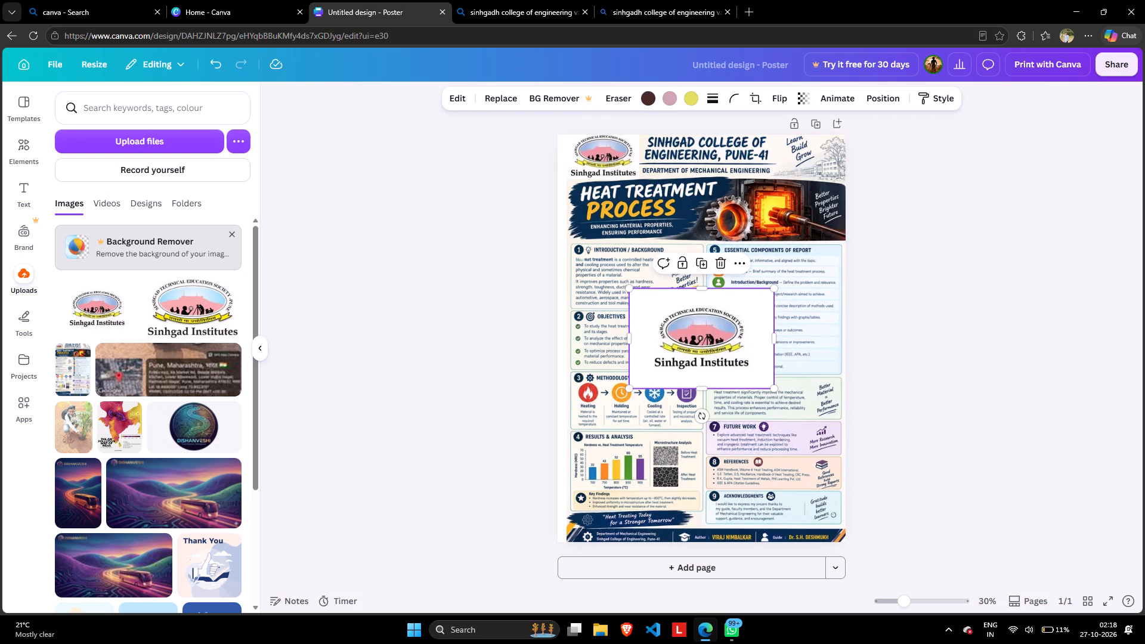
pyautogui.click(719, 264)
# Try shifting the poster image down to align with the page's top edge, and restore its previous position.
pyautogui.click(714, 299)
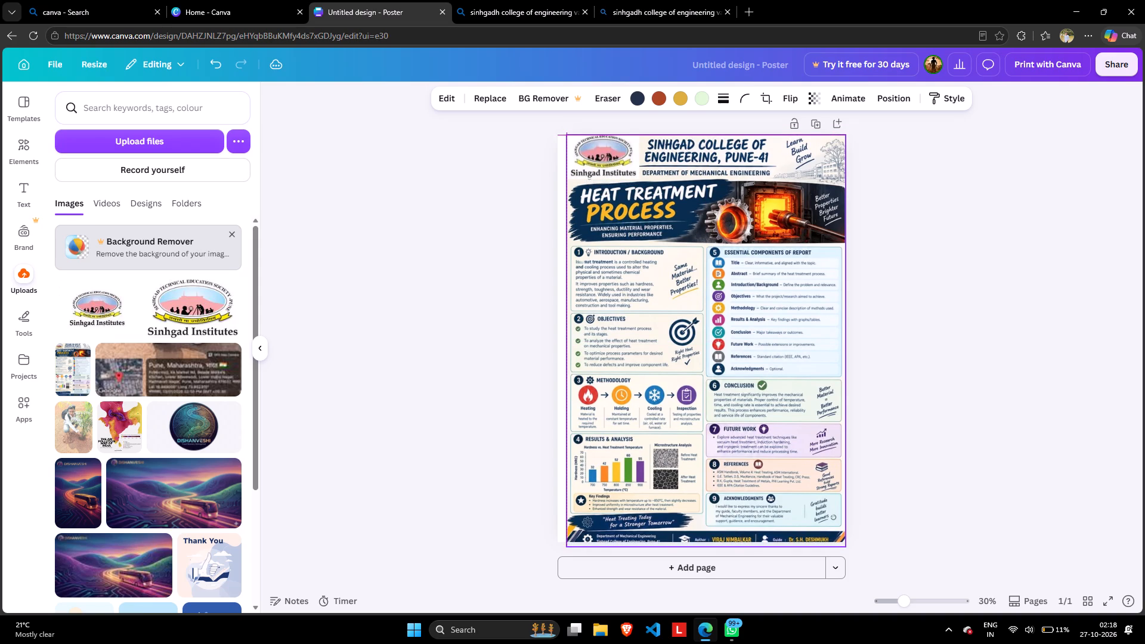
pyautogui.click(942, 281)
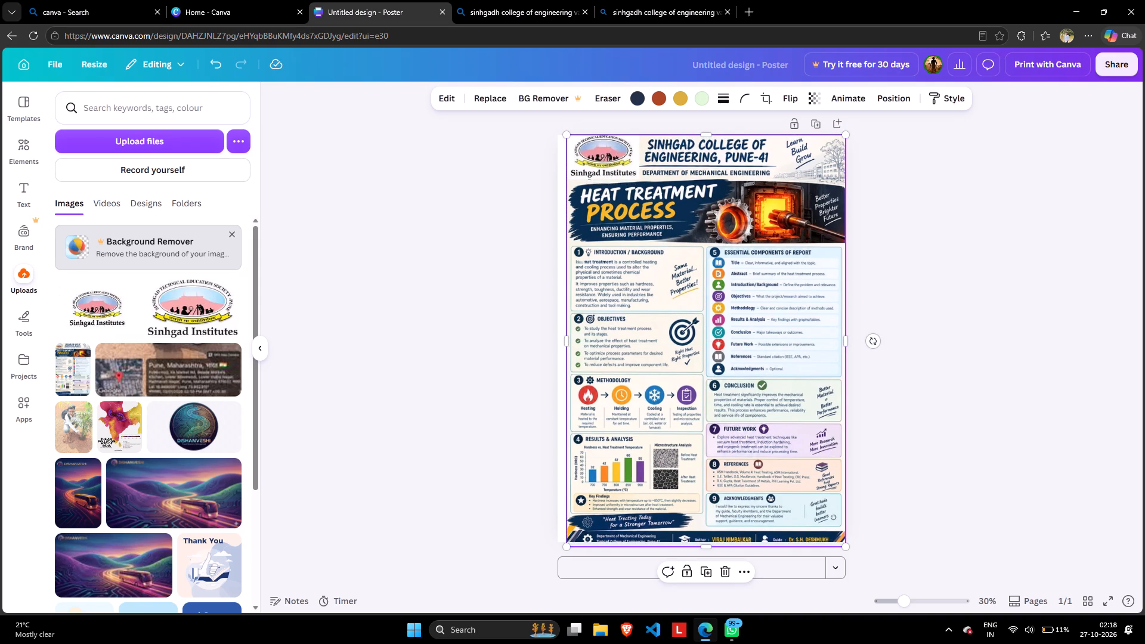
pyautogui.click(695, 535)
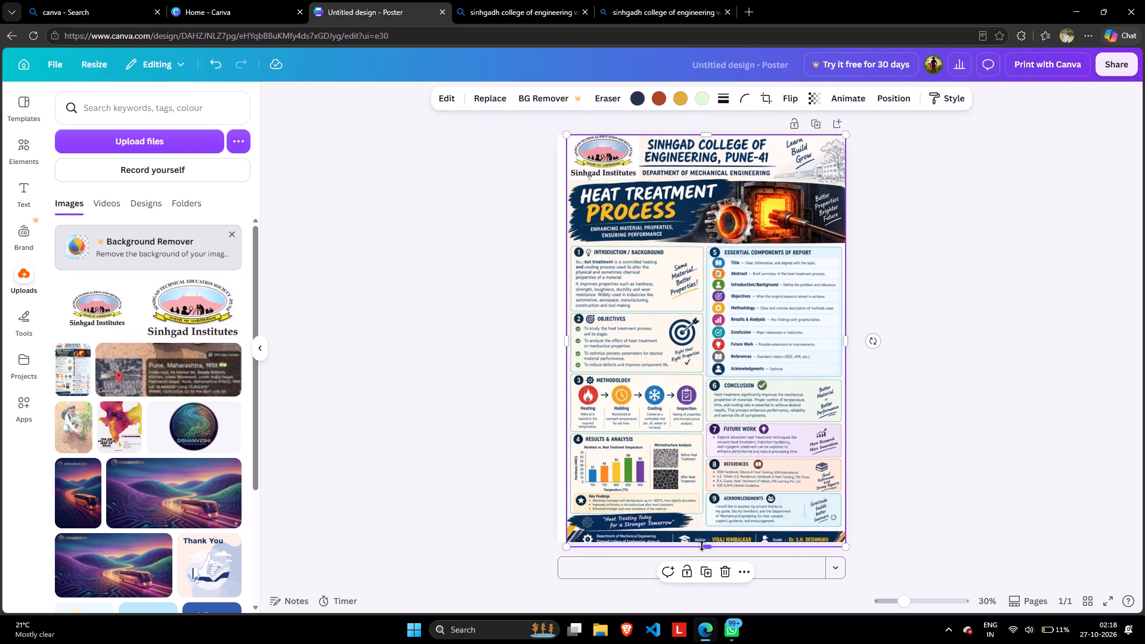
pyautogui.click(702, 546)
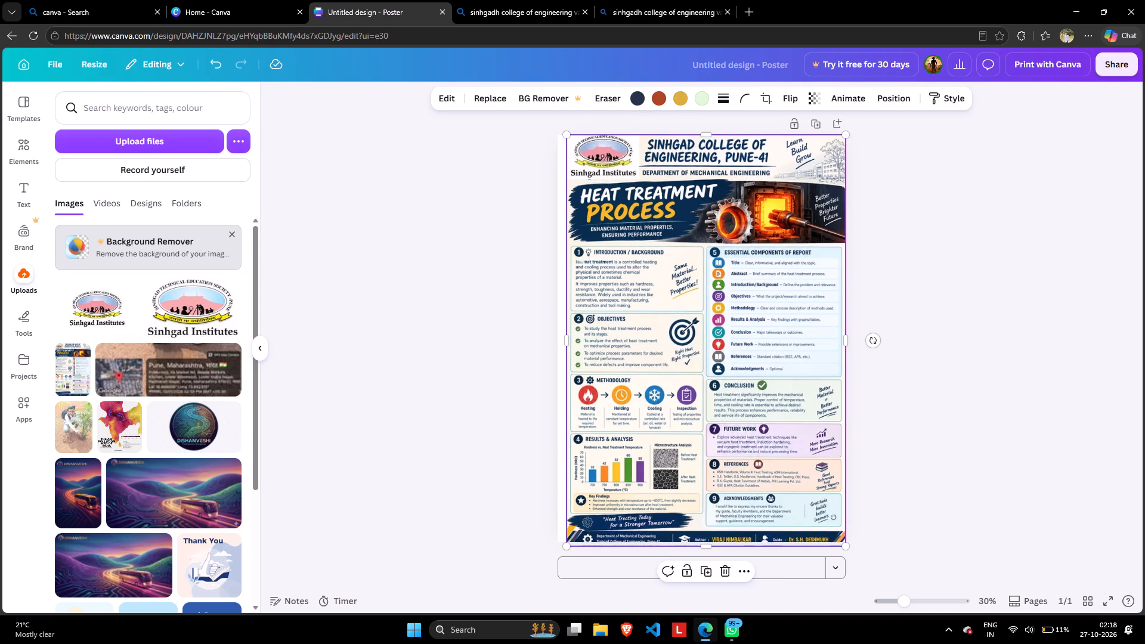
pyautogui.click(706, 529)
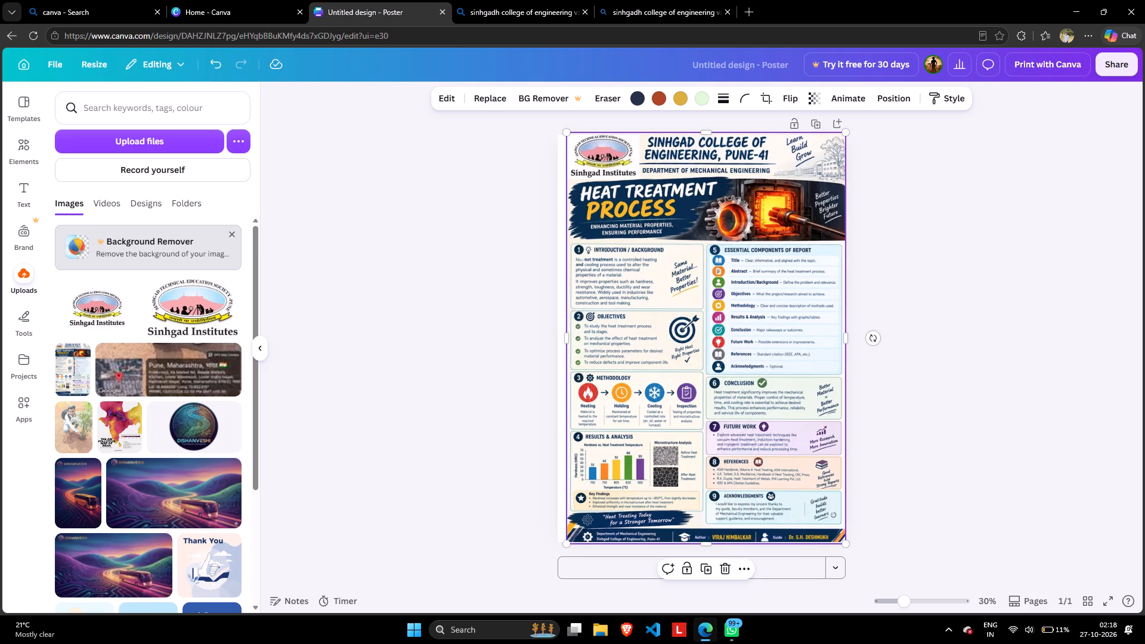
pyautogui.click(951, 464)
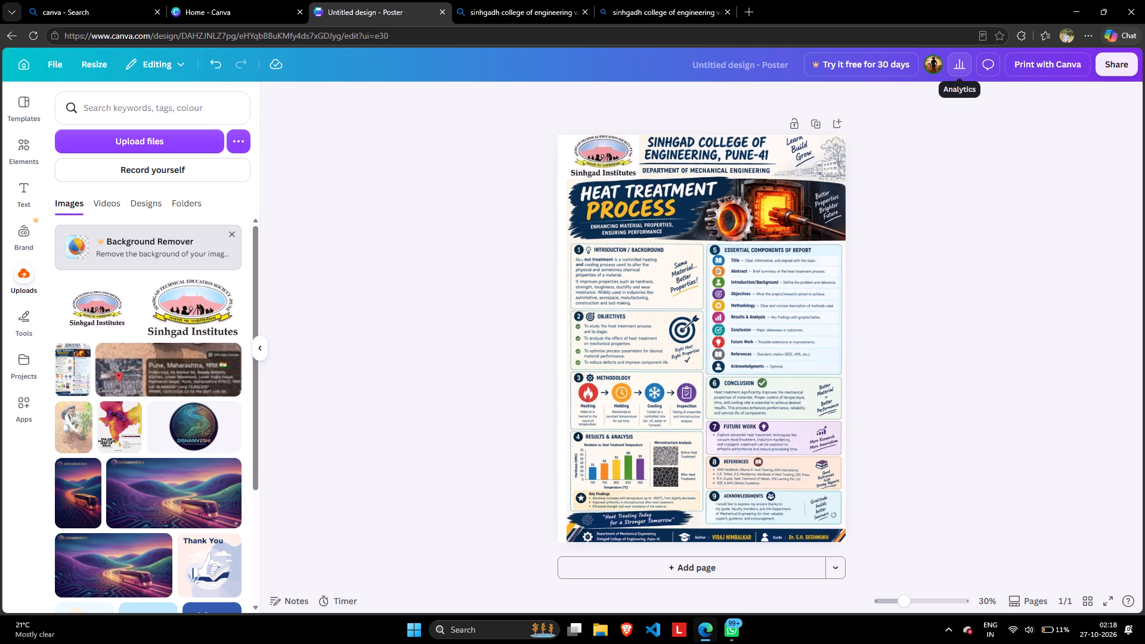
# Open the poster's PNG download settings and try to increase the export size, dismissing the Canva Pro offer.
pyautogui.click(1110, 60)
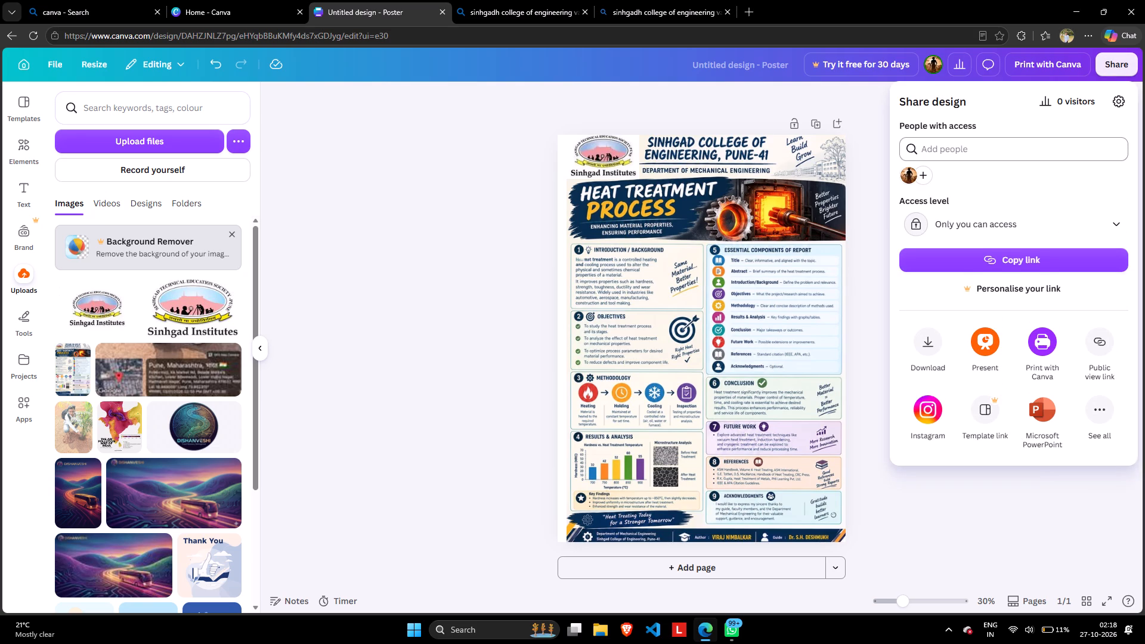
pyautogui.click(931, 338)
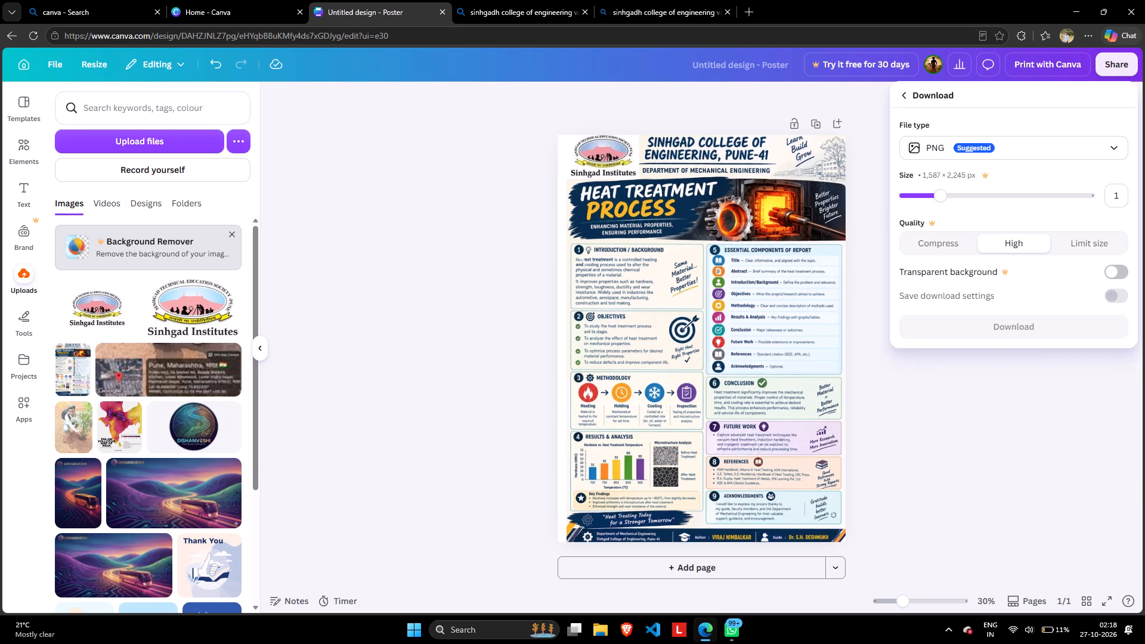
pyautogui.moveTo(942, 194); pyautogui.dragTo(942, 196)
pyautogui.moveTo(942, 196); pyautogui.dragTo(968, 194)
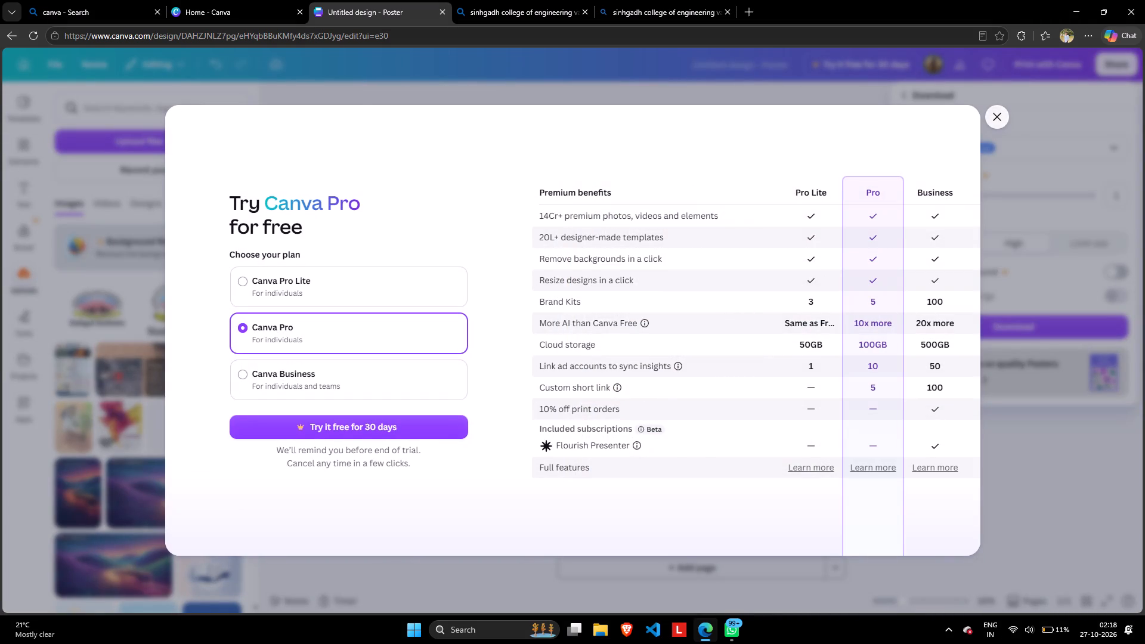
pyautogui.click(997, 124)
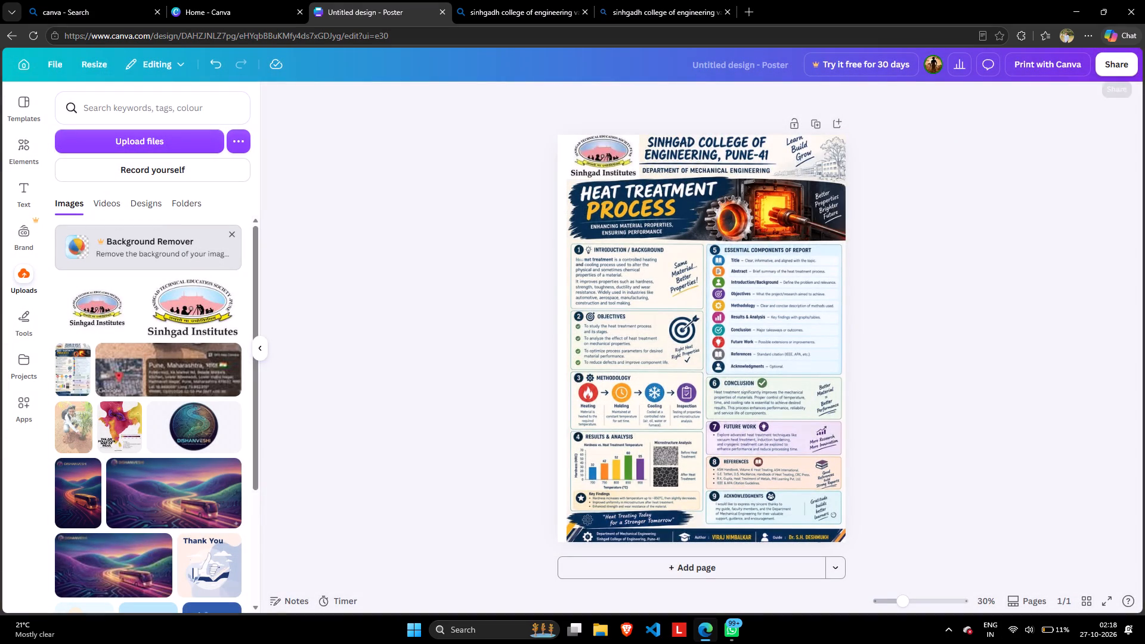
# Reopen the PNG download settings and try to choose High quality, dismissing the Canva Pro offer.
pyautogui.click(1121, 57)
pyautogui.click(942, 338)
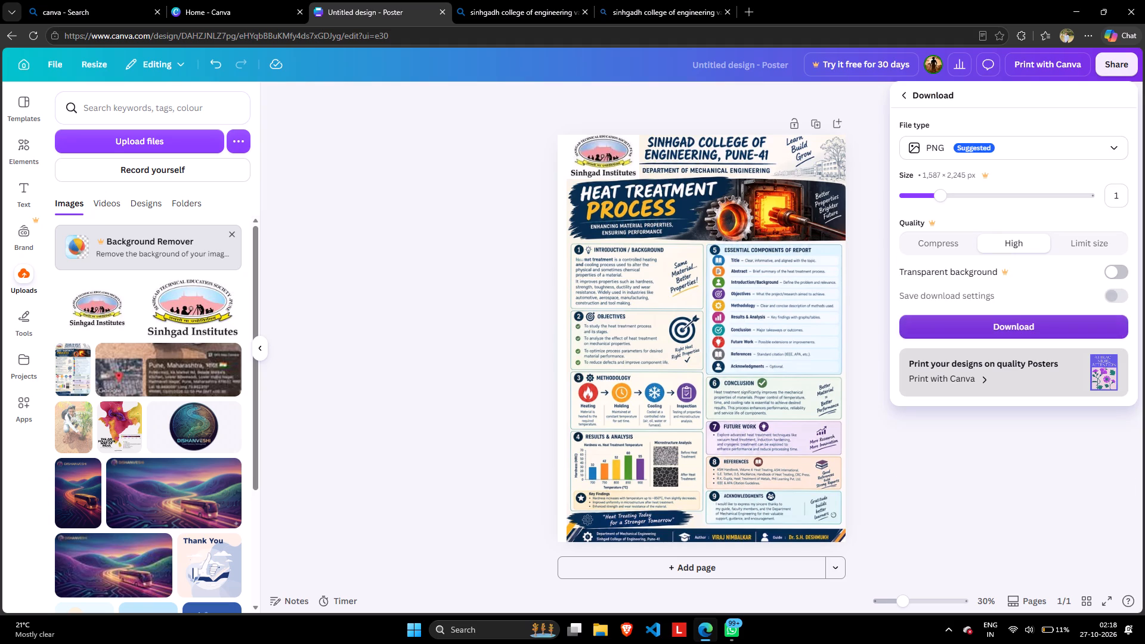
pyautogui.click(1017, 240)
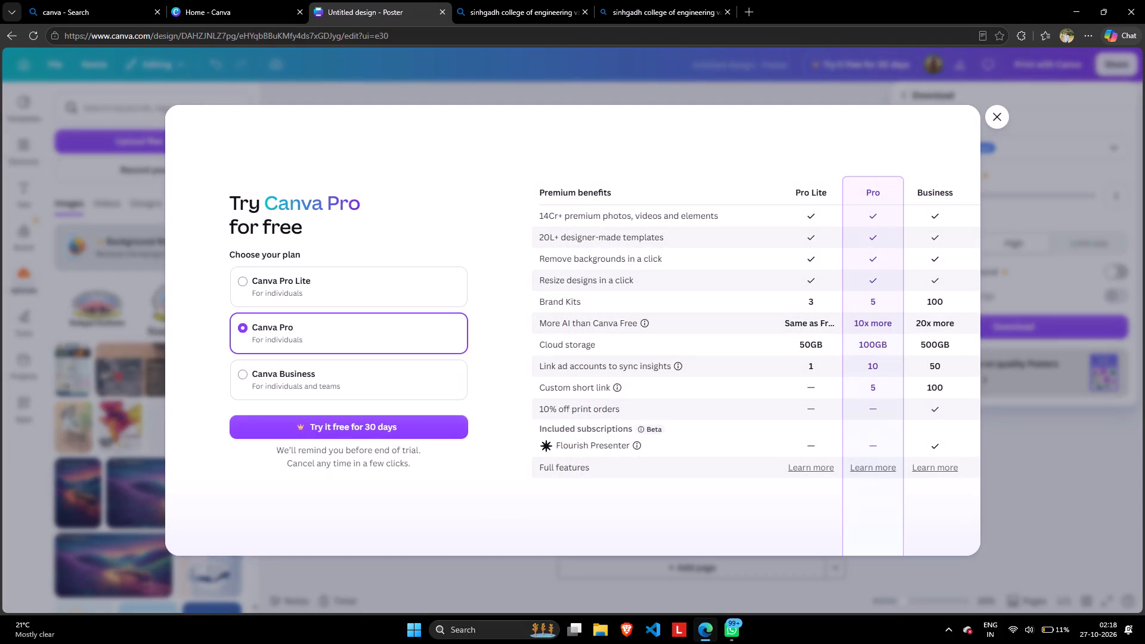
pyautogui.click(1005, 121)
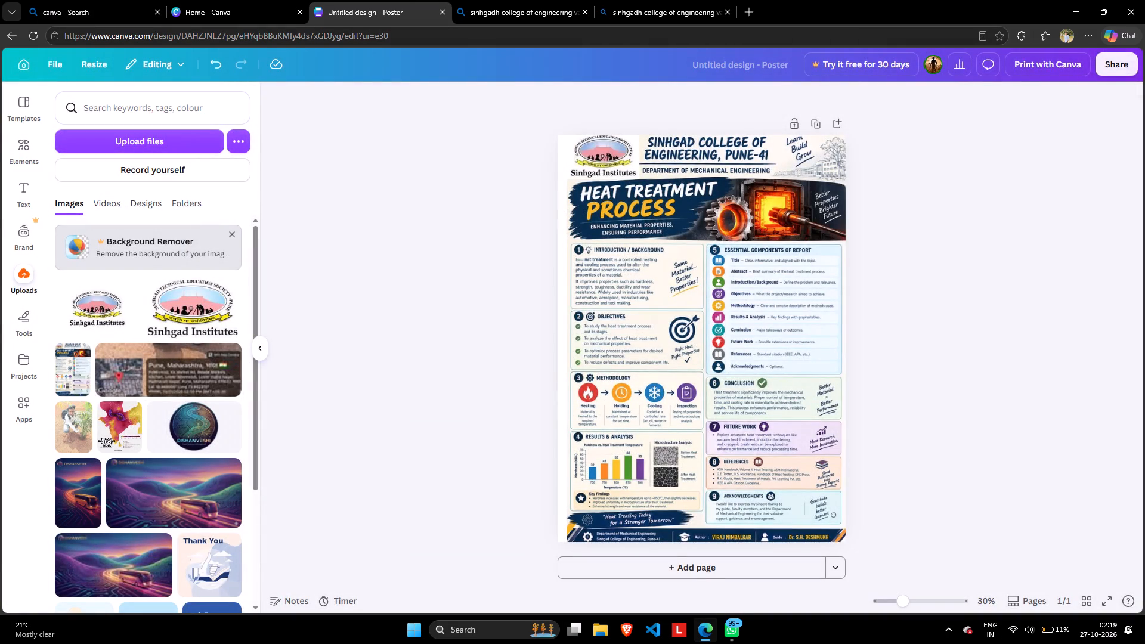
# Download the poster as a PNG, keeping the suggested file type and the default size of 1.
pyautogui.click(1118, 63)
pyautogui.click(927, 358)
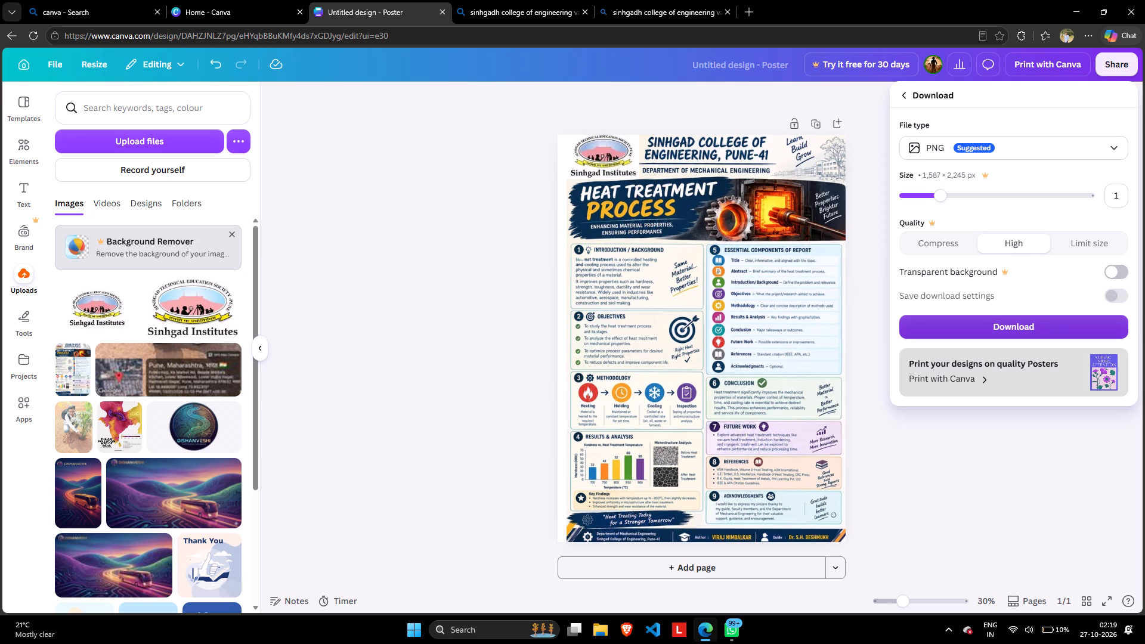
pyautogui.click(1114, 156)
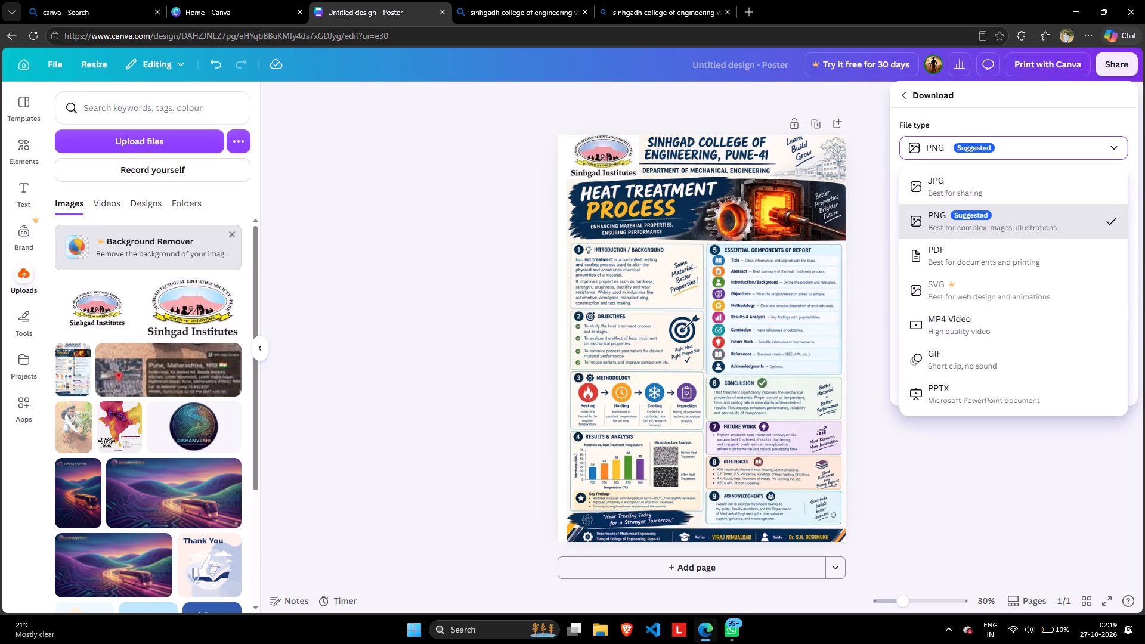
pyautogui.click(1118, 140)
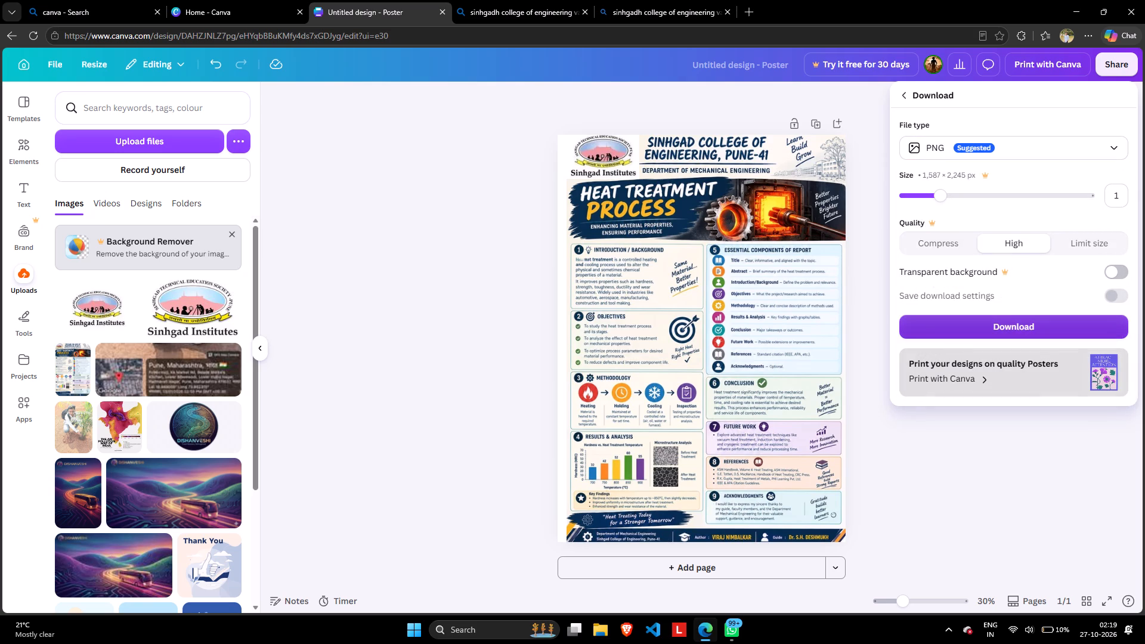
pyautogui.click(997, 327)
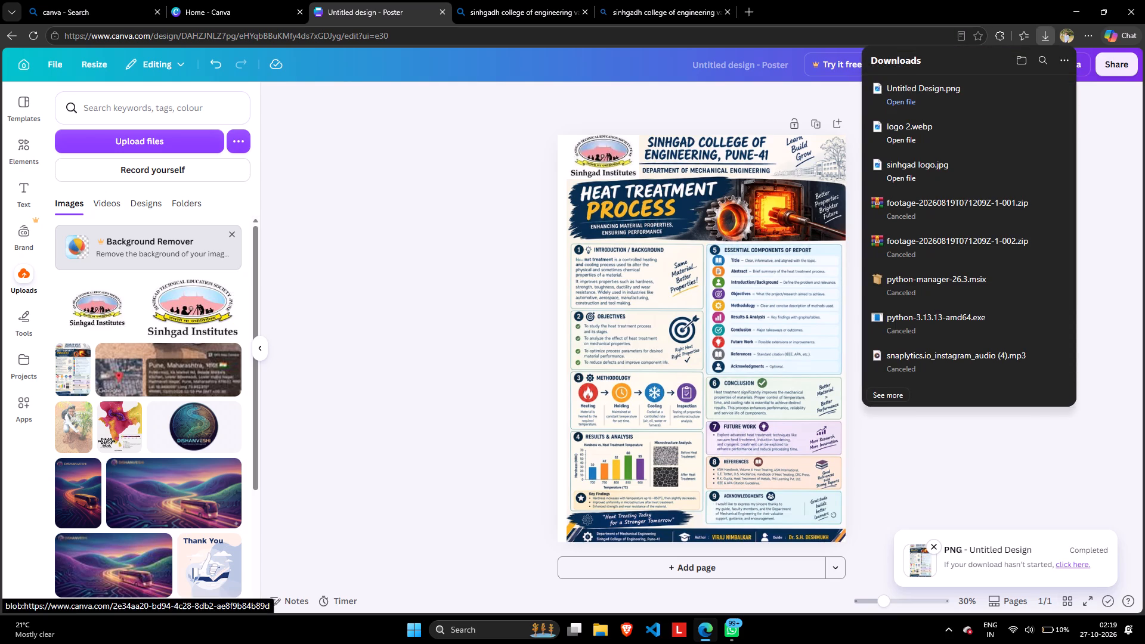
# Save another PNG copy using the completed download notice's fallback link, and open download.png in Photos.
pyautogui.click(1073, 564)
pyautogui.click(921, 101)
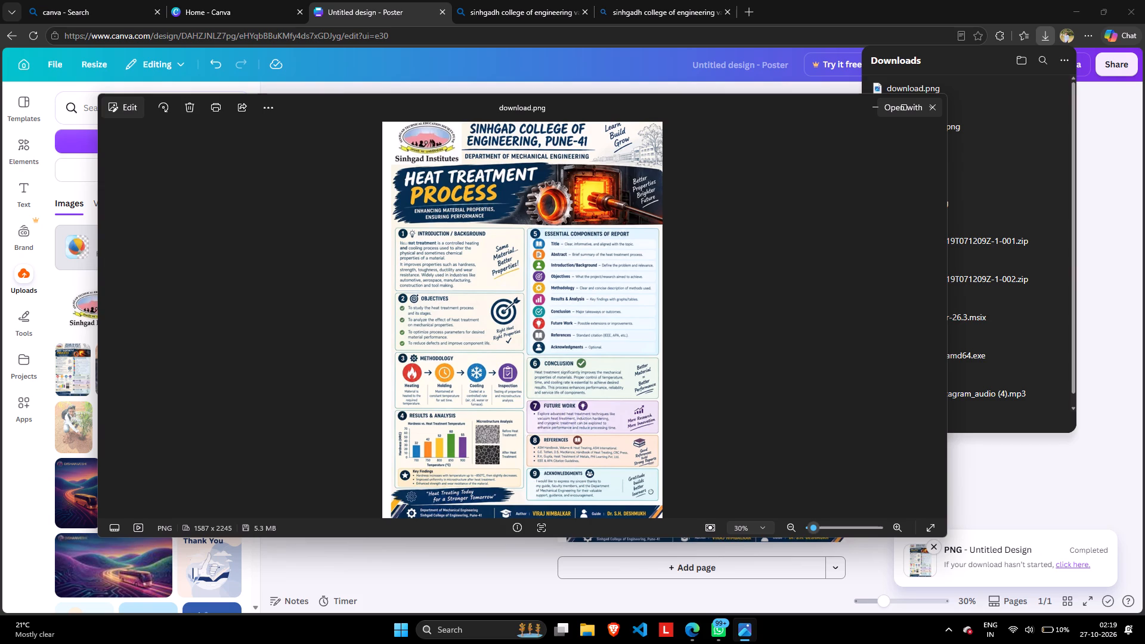
# Share download.png from Photos and choose one of the available sharing apps.
pyautogui.click(234, 106)
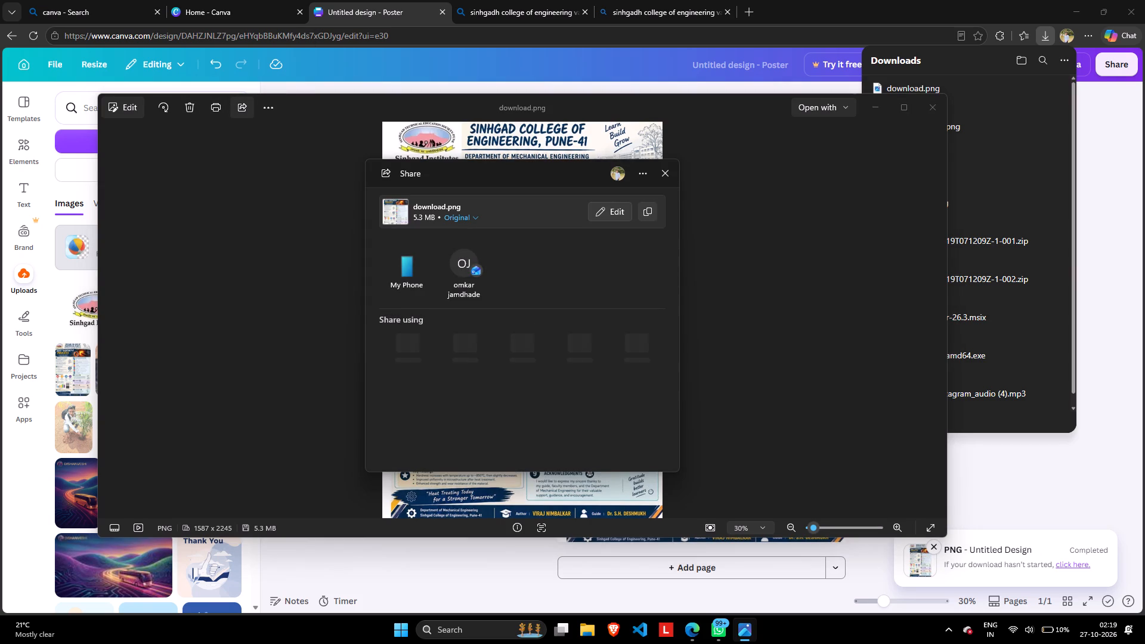
pyautogui.click(530, 344)
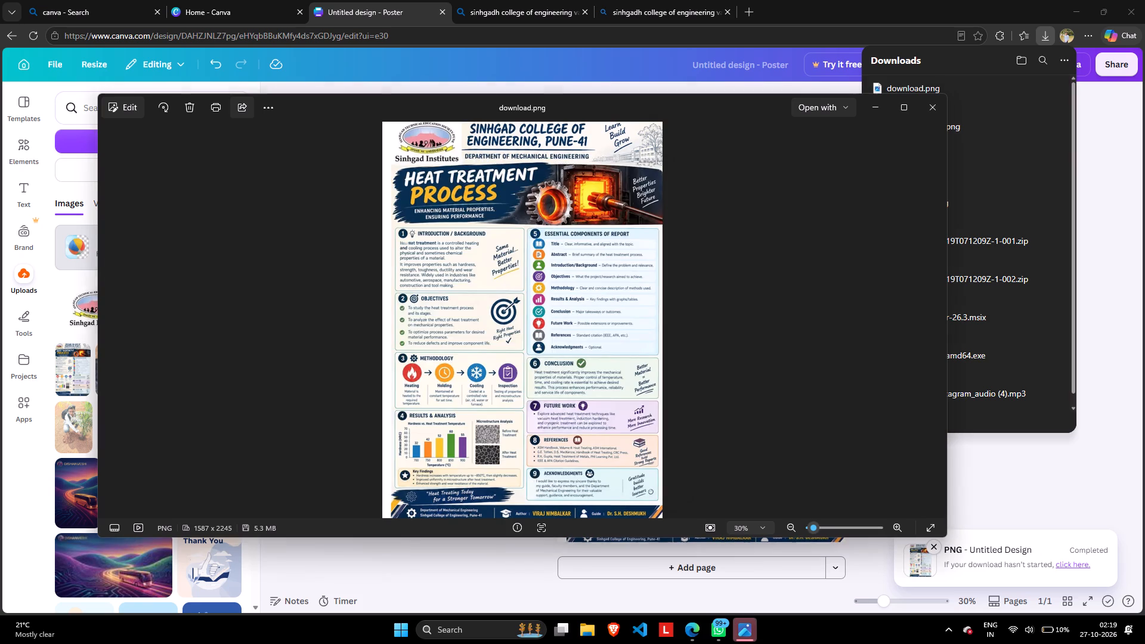
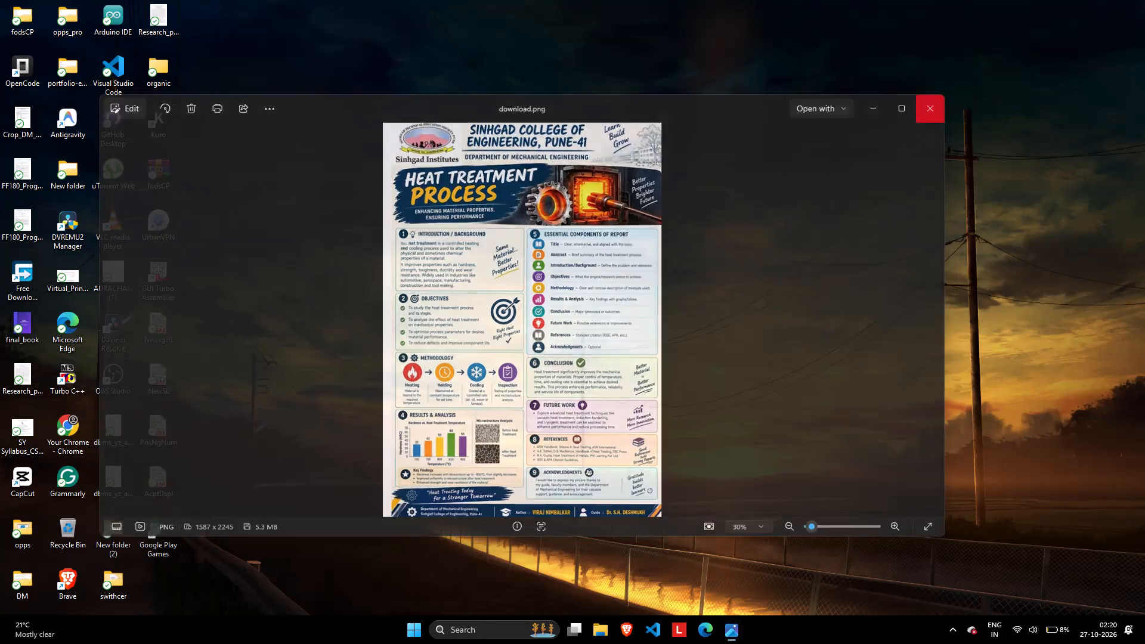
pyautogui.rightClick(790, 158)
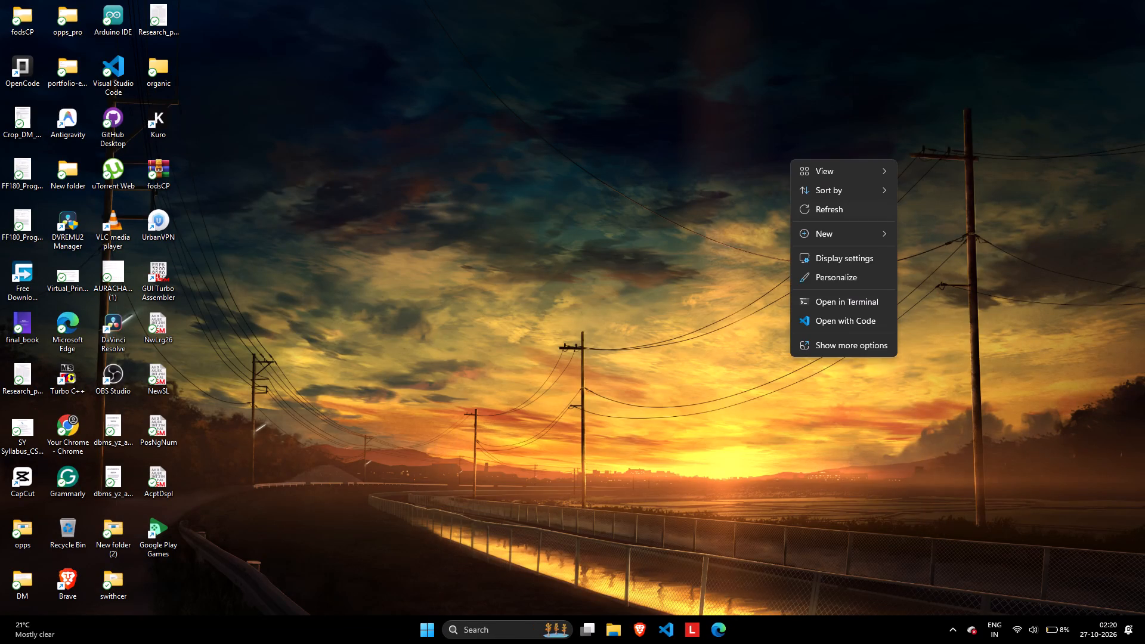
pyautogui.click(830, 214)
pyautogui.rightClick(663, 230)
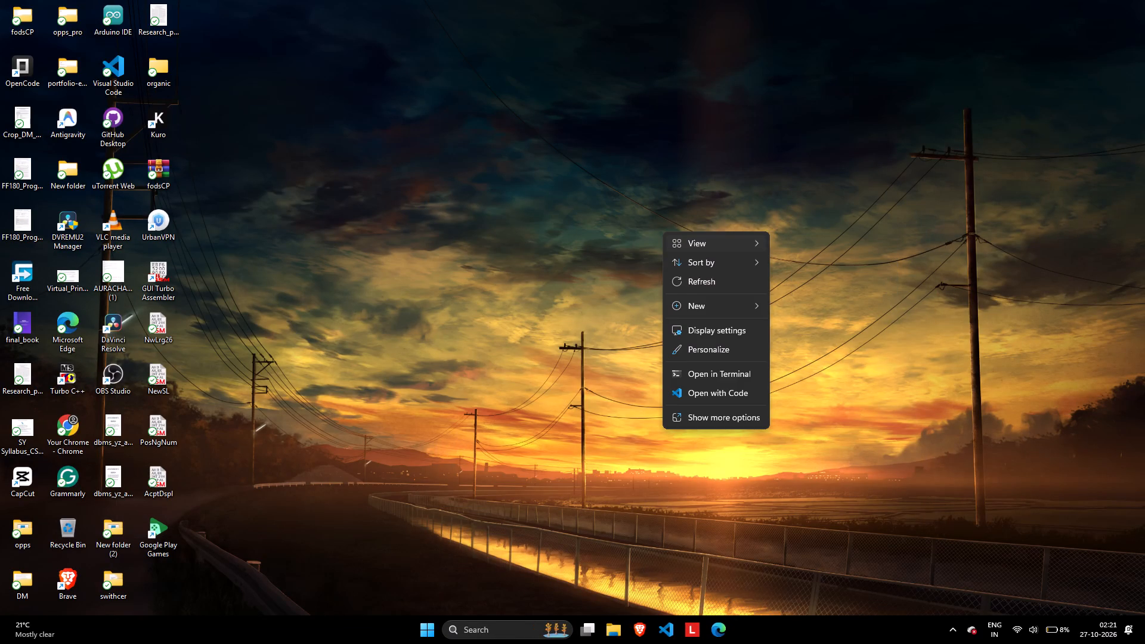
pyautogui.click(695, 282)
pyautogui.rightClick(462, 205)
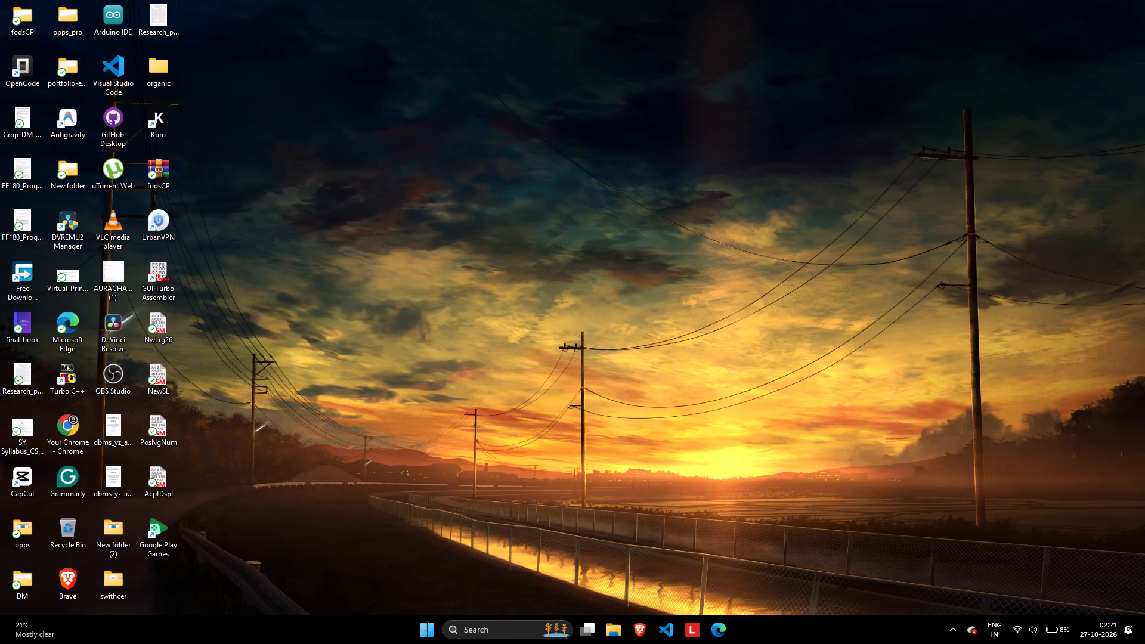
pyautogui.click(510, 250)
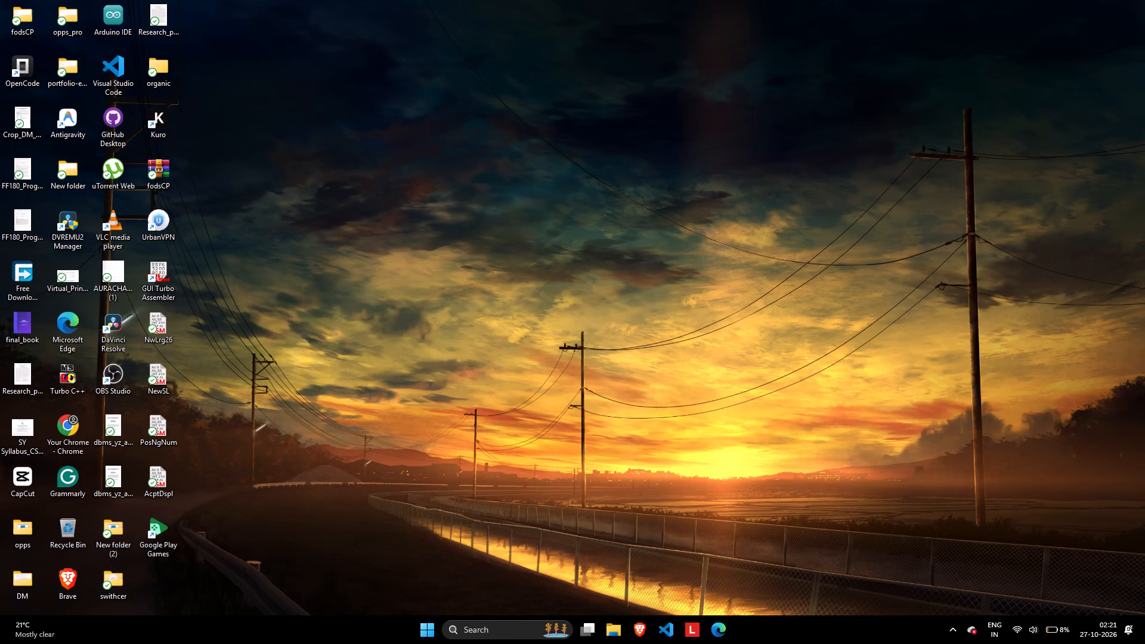
# Shut down the Windows 11 computer from the desktop.
pyautogui.hotkey('alt', 'F4')
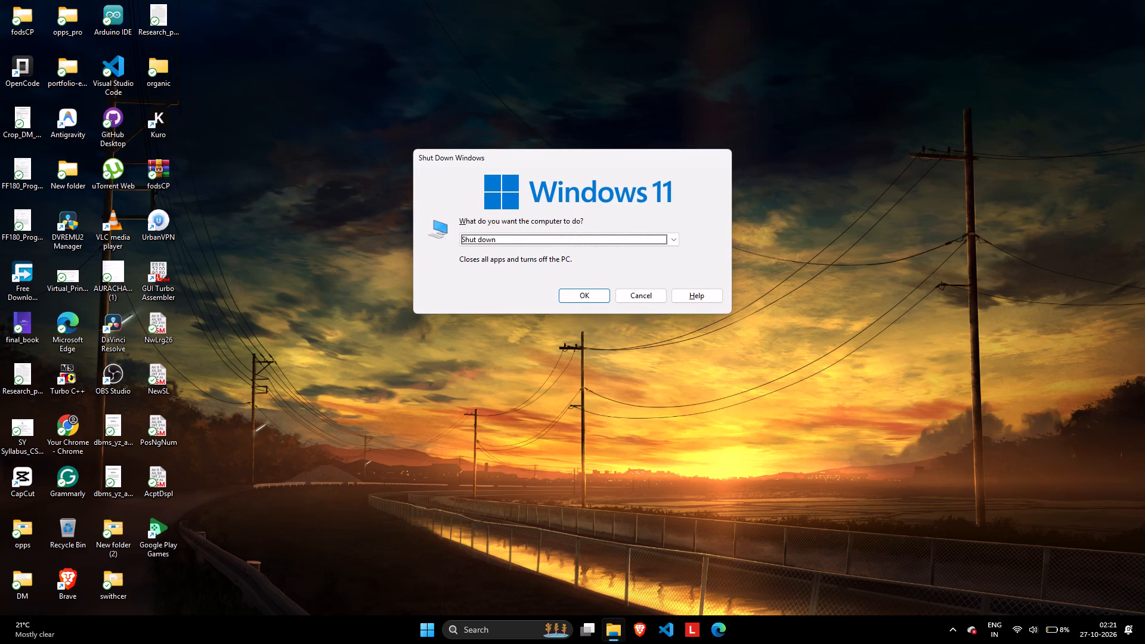
pyautogui.press('Return')
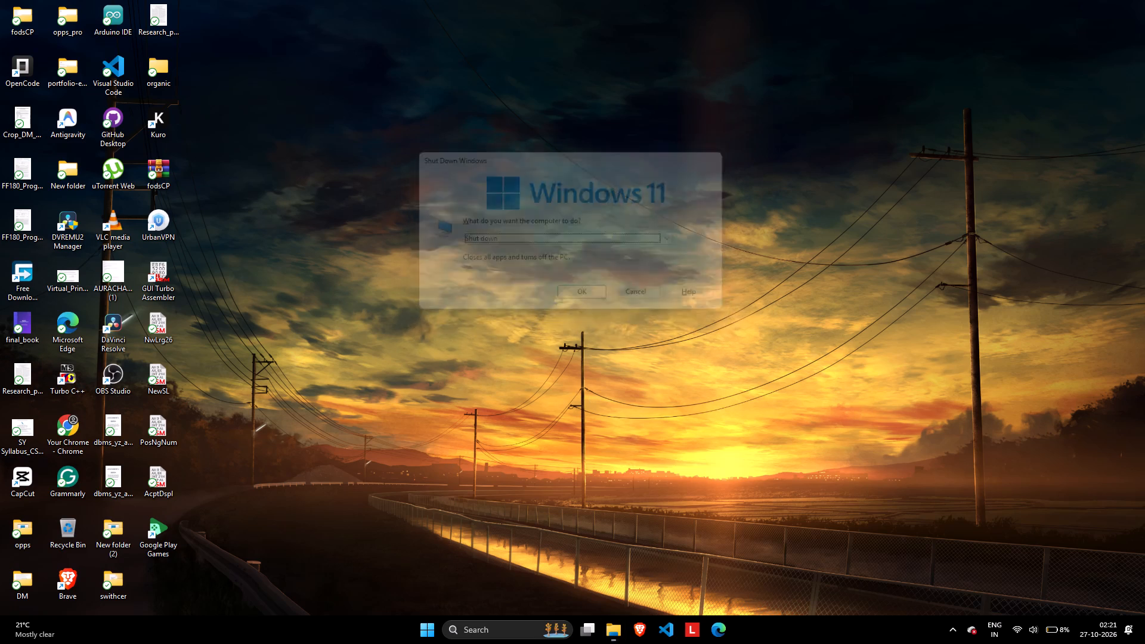